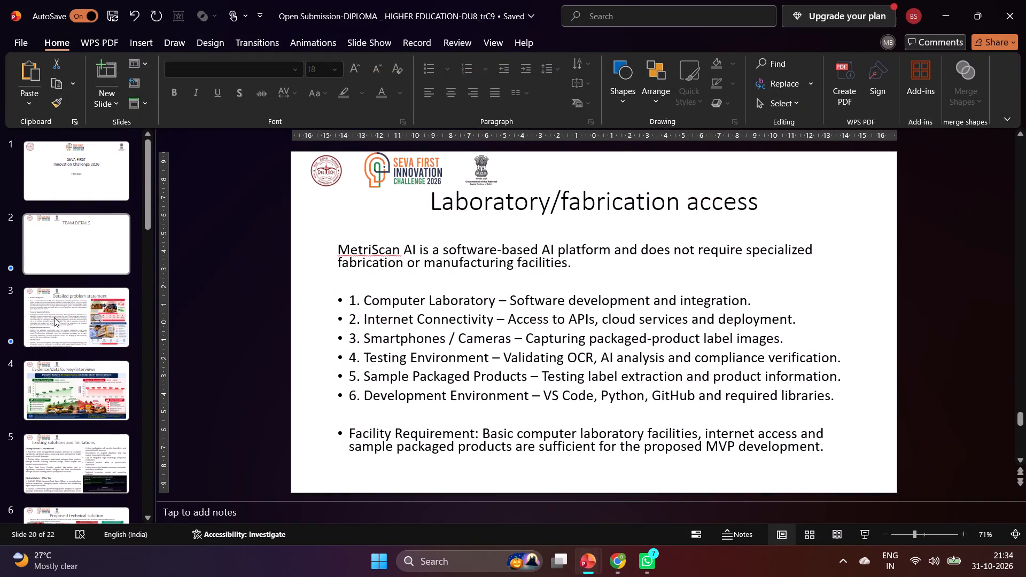
scroll(102, 420, "down", 1)
scroll(62, 486, "down", 1)
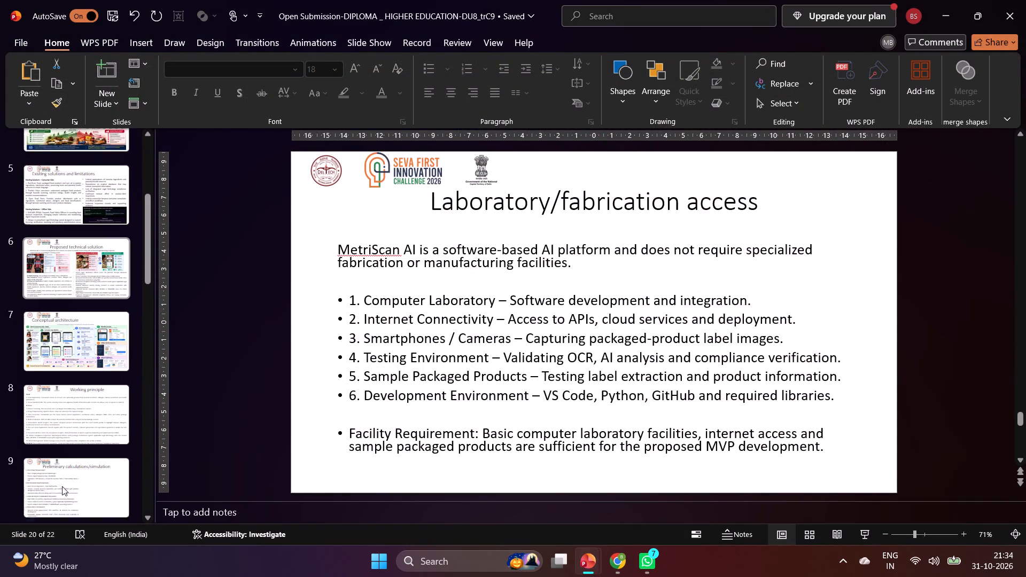
left_click(82, 285)
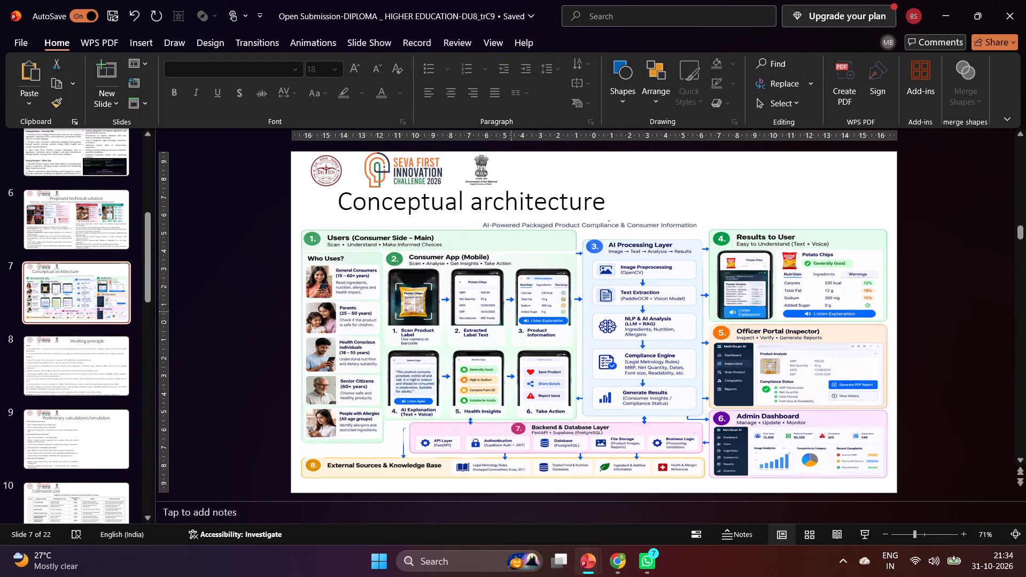
left_click(603, 367)
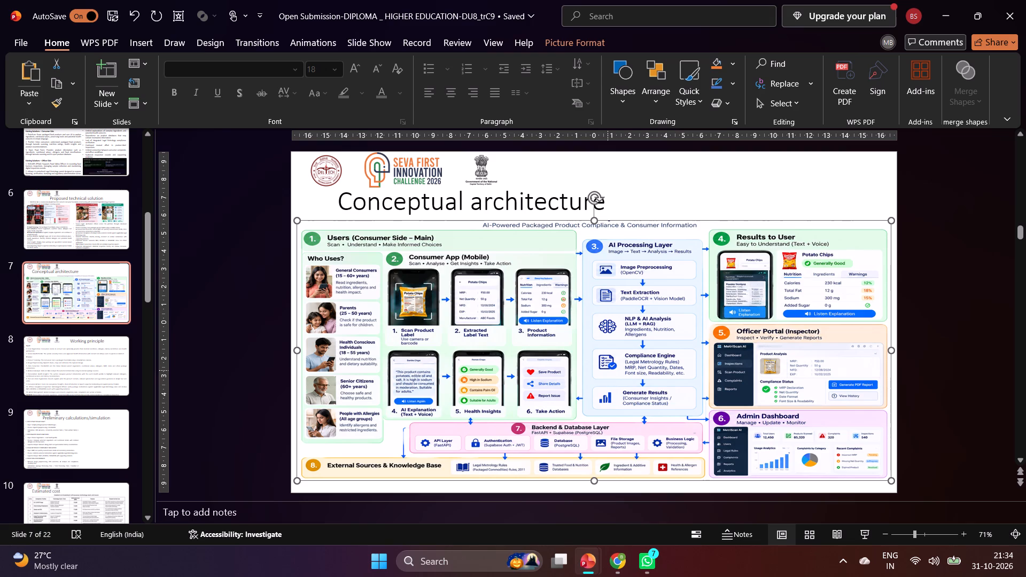
left_click_drag(563, 377, 647, 385)
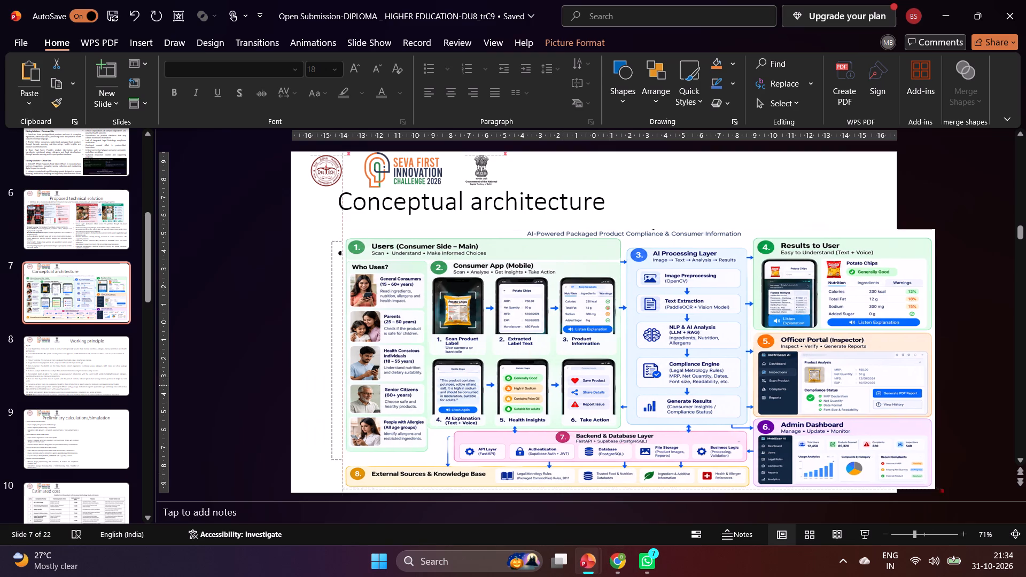
left_click_drag(647, 385, 525, 370)
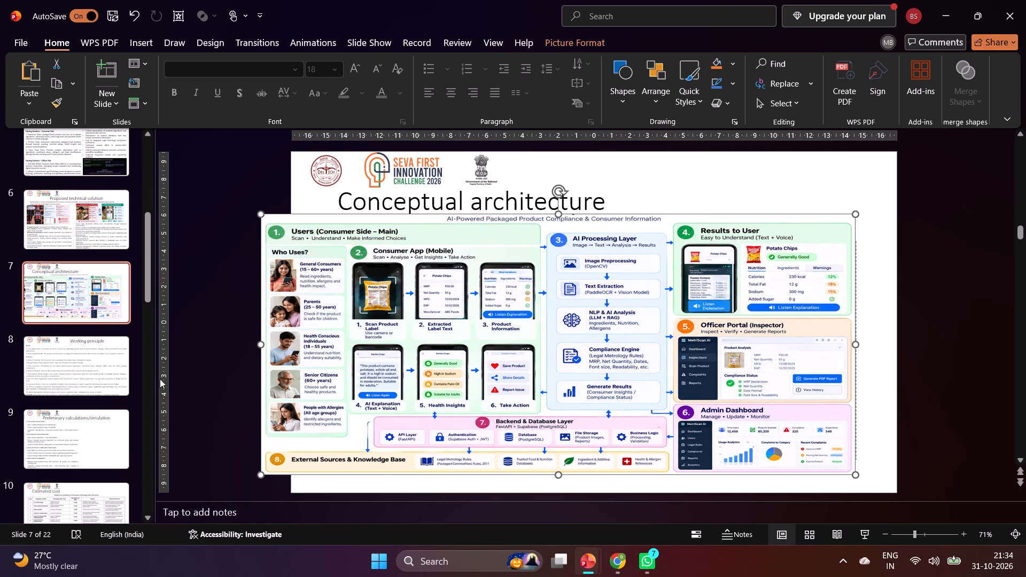
left_click_drag(486, 275, 351, 417)
Paste the new MetriScan AI architecture image onto the Conceptual architecture slide and shrink it to about 15.85 cm by 23.78 cm.
key("ctrl+v")
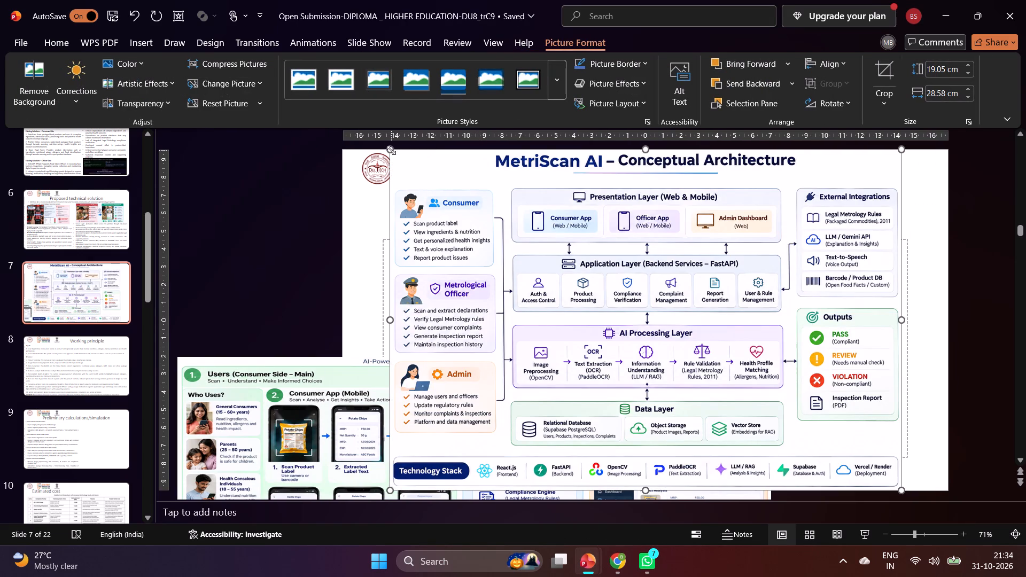
left_click_drag(391, 150, 476, 313)
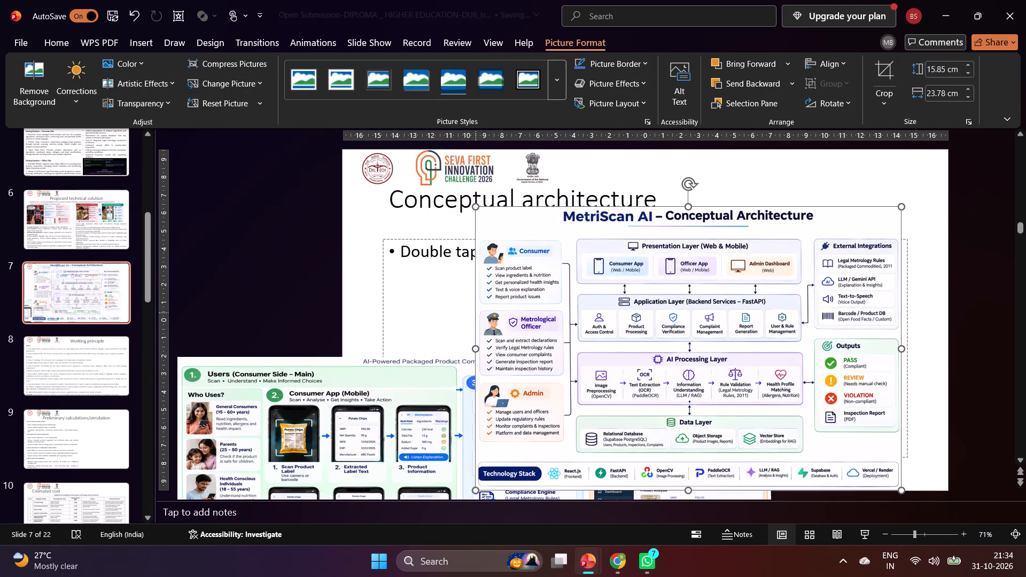
Transfer the old architecture diagram from the Conceptual architecture slide to the last References slide, slide 23.
left_click(317, 379)
key("ctrl+c")
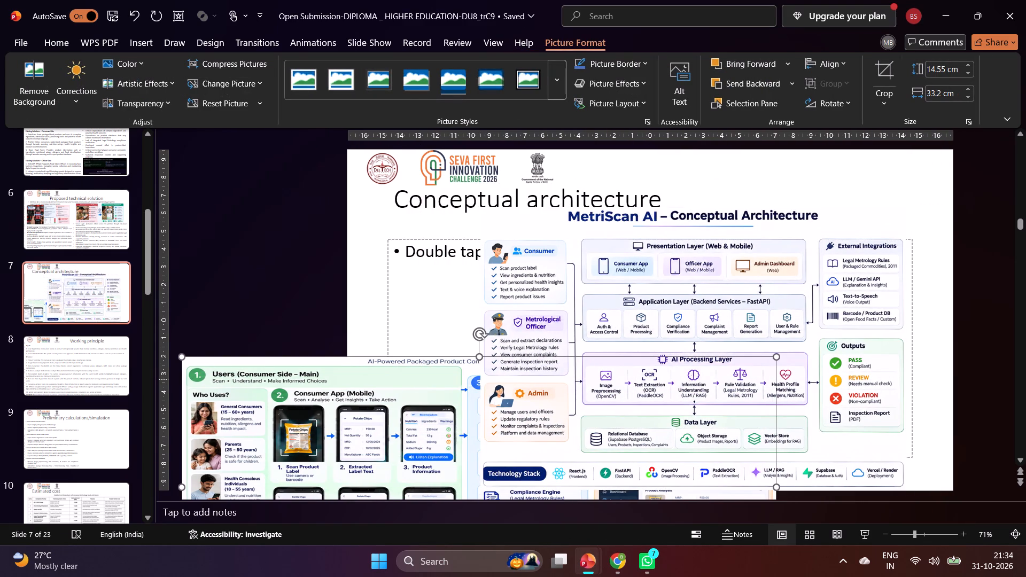
key("BackSpace")
scroll(56, 447, "down", 12)
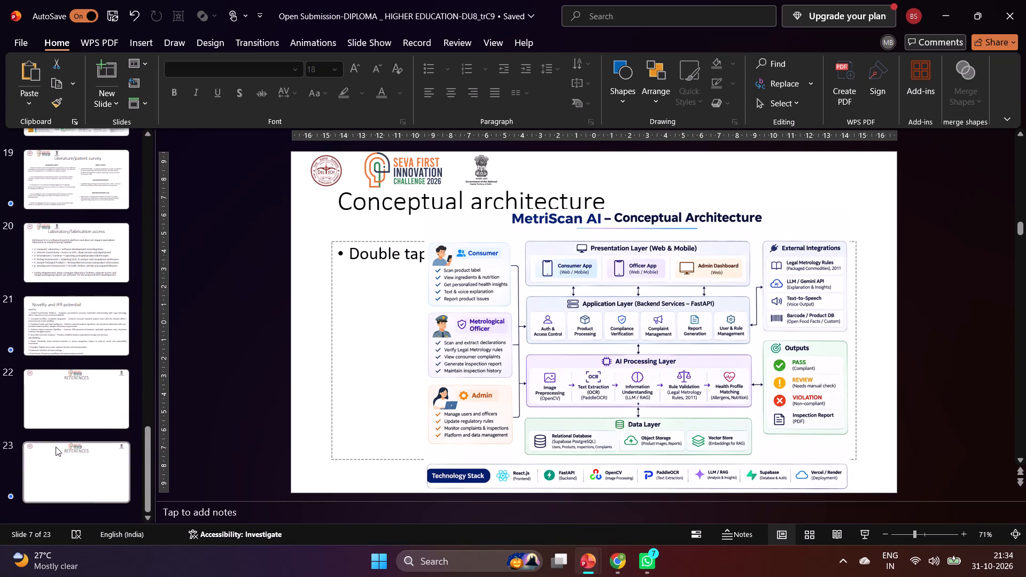
scroll(56, 447, "down", 2)
scroll(75, 527, "down", 7)
scroll(97, 410, "down", 4)
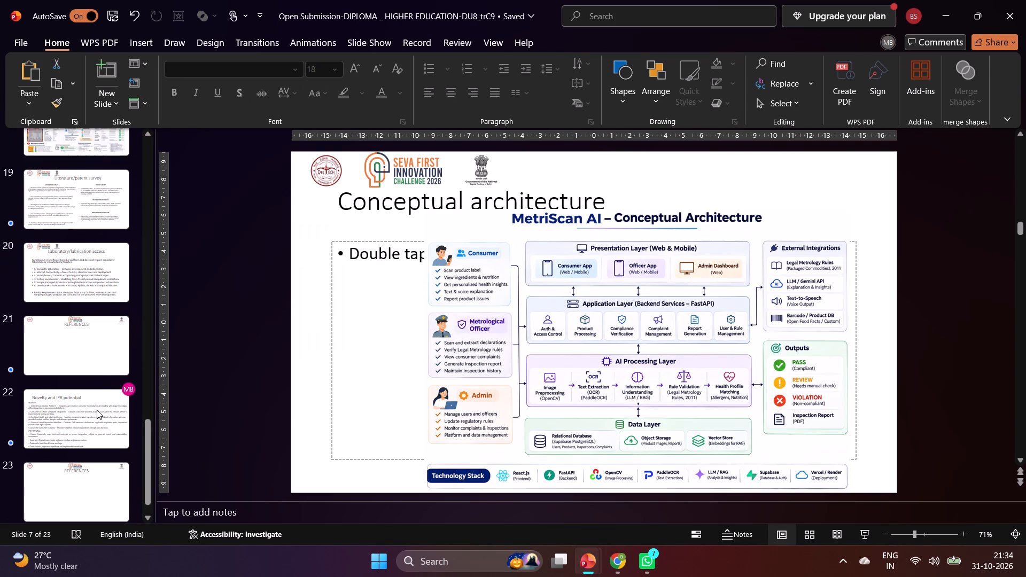
scroll(97, 410, "down", 2)
left_click(75, 470)
key("ctrl+v")
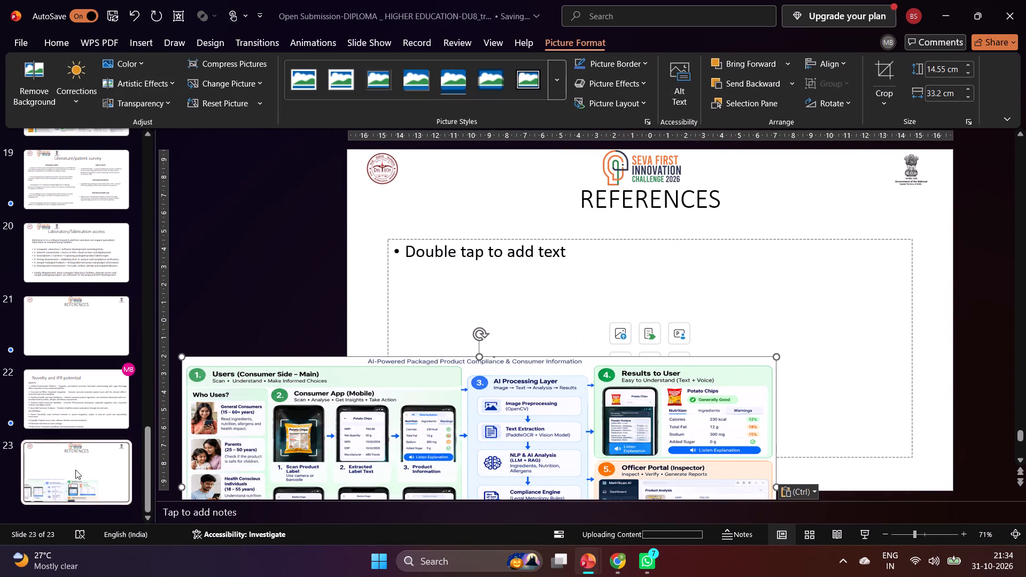
Delete the empty body text placeholder behind the new diagram on the Conceptual architecture slide, slide 7.
scroll(61, 317, "up", 18)
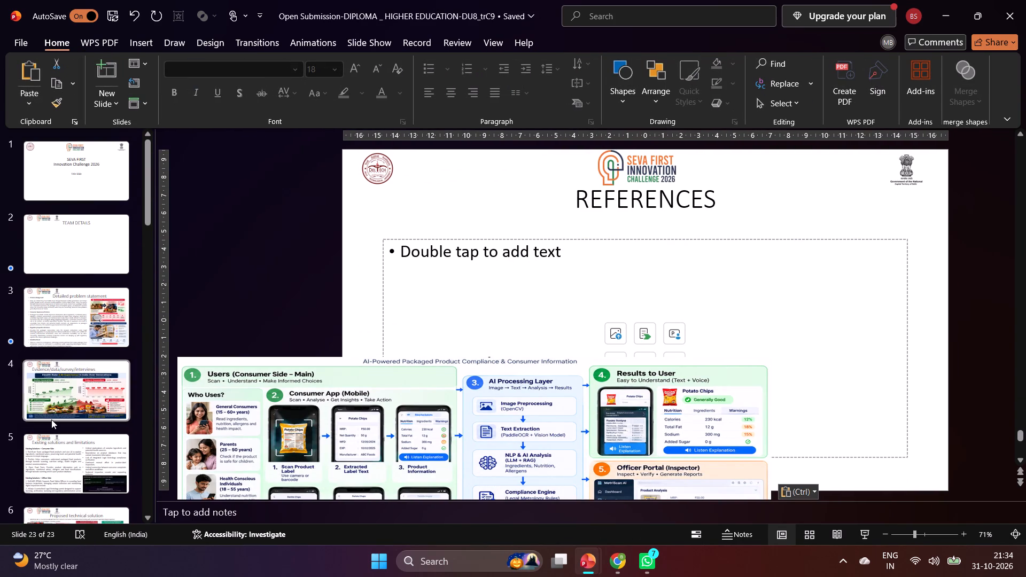
scroll(55, 432, "down", 1)
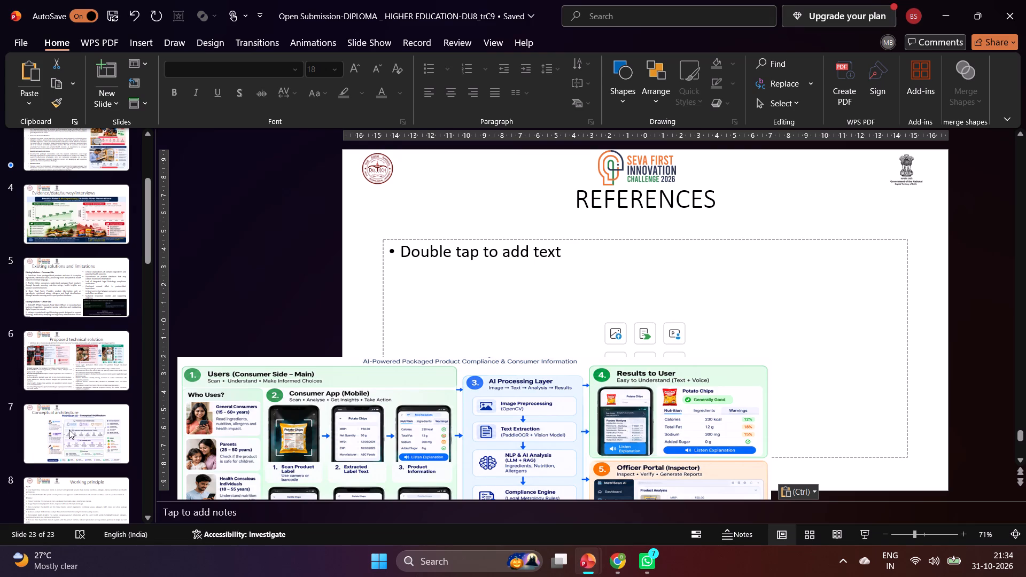
left_click(69, 430)
left_click(576, 345)
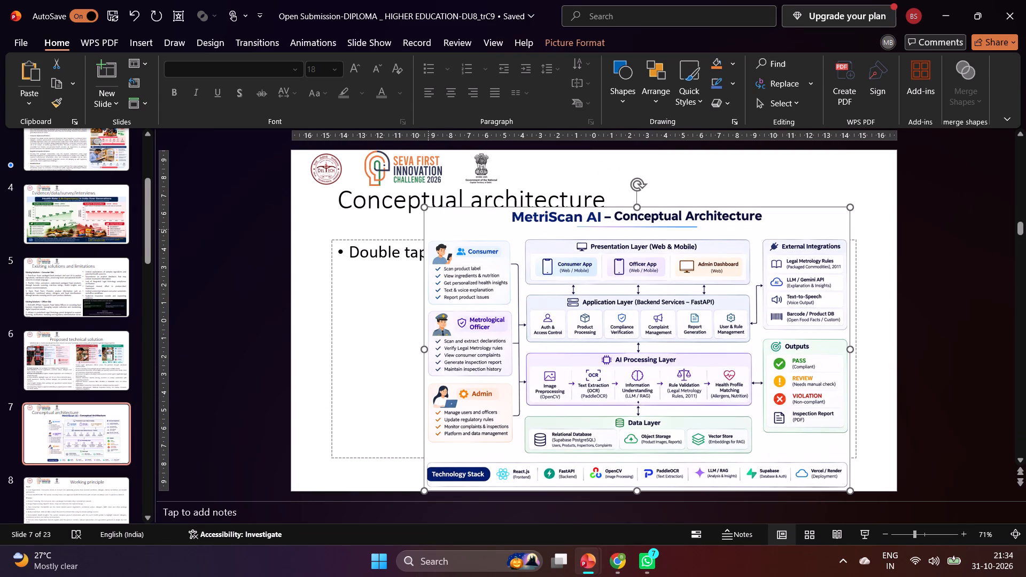
left_click(355, 239)
key("Delete")
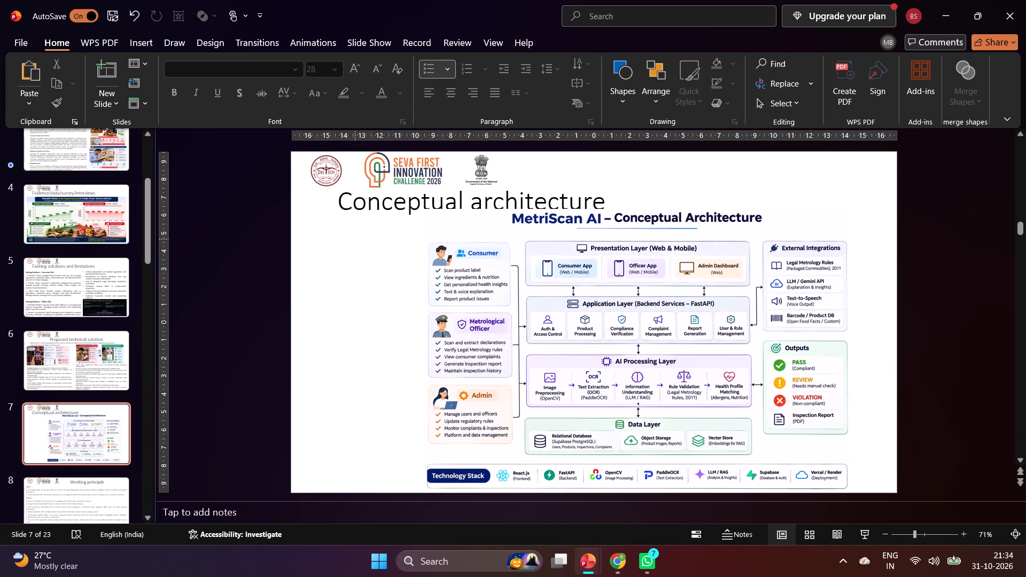
Crop the "MetriScan AI – Conceptual Architecture" heading off the top of the new diagram.
left_click(511, 310)
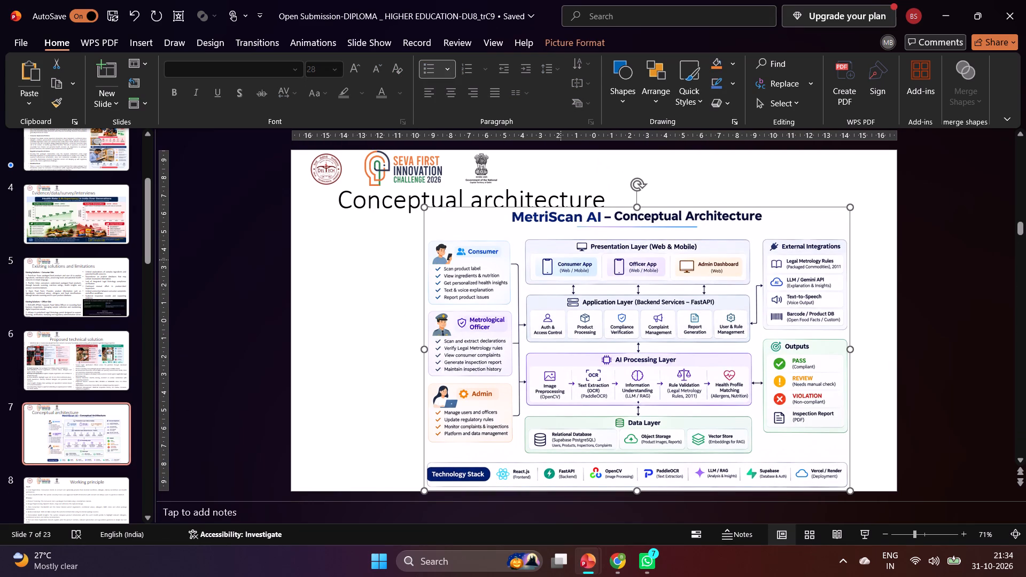
right_click(561, 260)
left_click(603, 186)
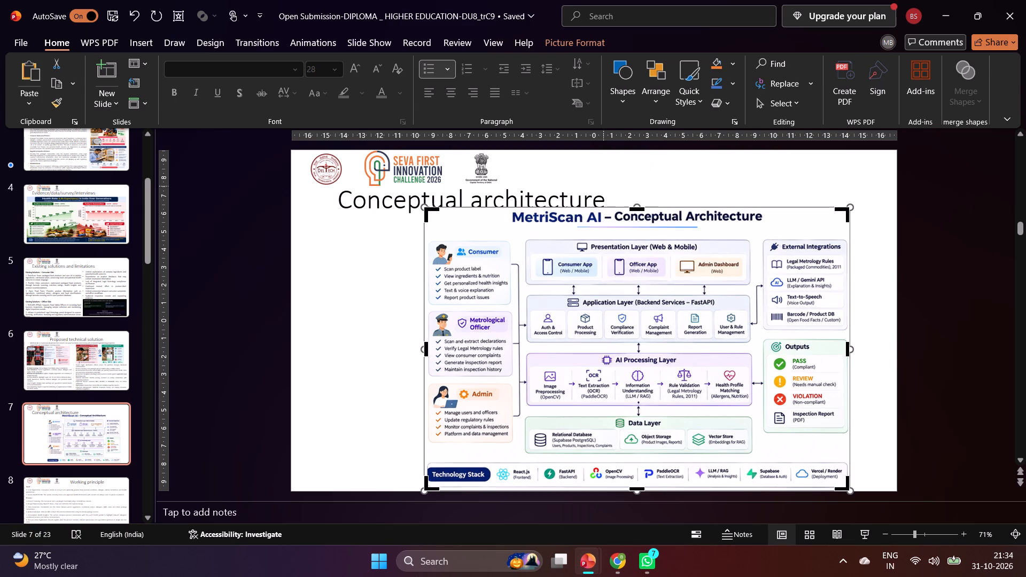
left_click(634, 210)
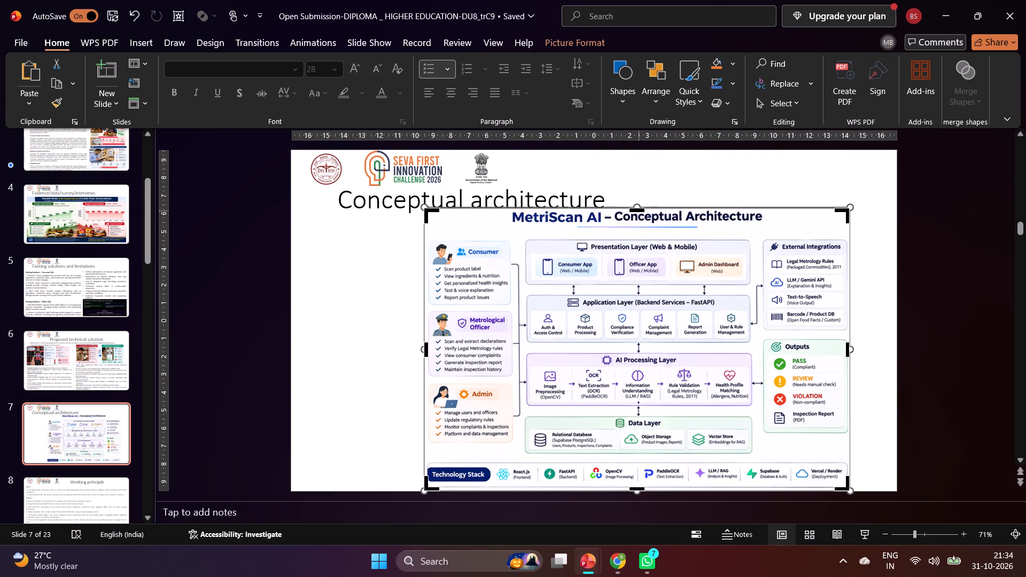
left_click_drag(639, 211, 639, 230)
left_click(335, 244)
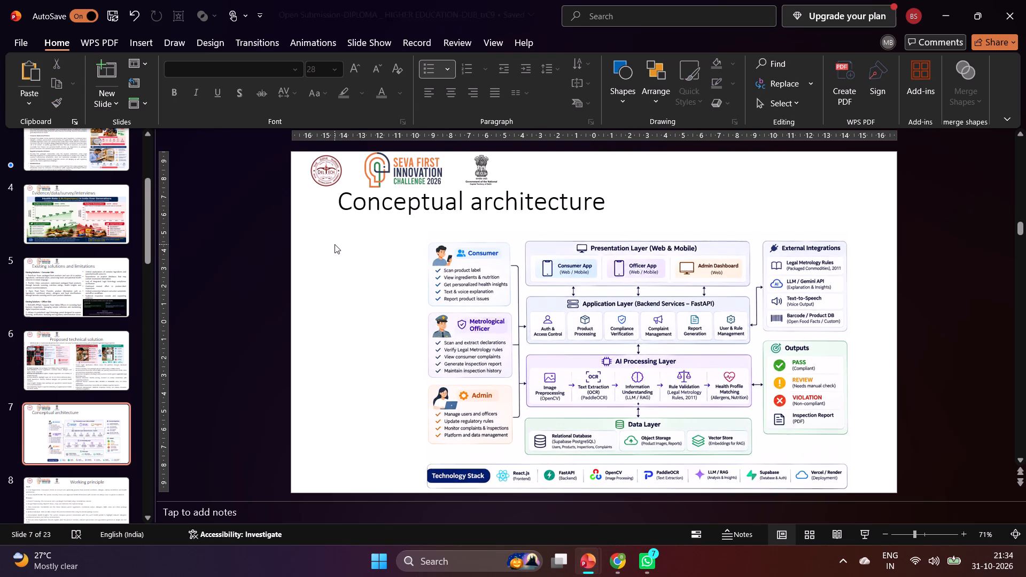
Stretch the cropped diagram to the slide's left edge, move it up beneath the title, and narrow it to leave a blank column on the right.
left_click(514, 302)
left_click_drag(424, 361, 303, 359)
left_click_drag(449, 318, 448, 302)
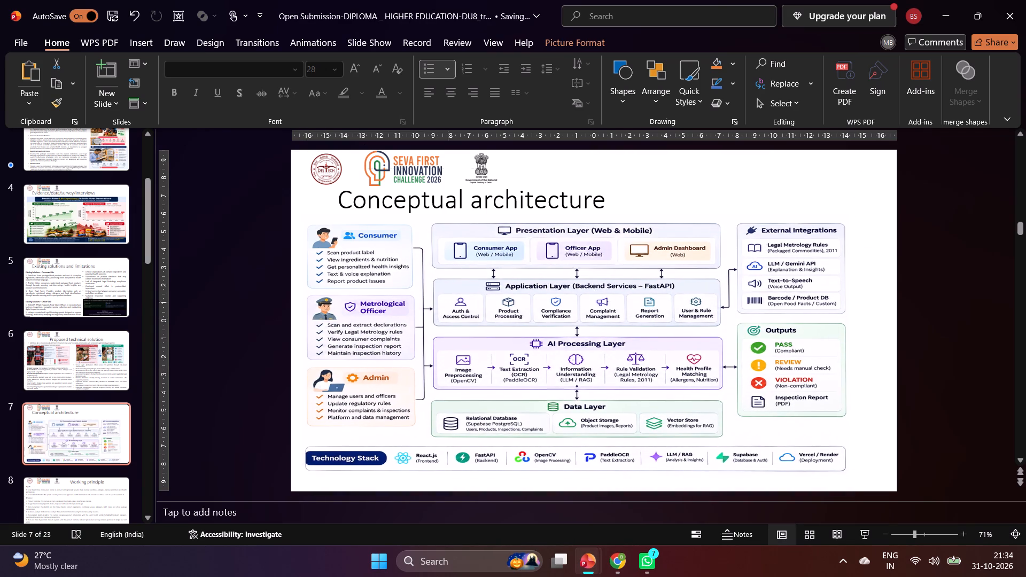
left_click_drag(448, 302, 448, 300)
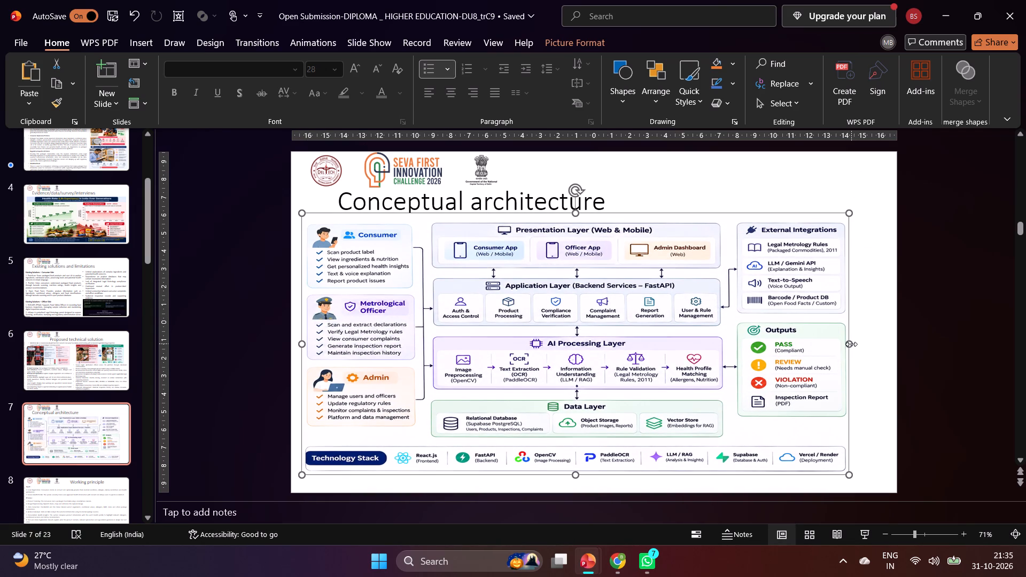
left_click_drag(851, 344, 783, 380)
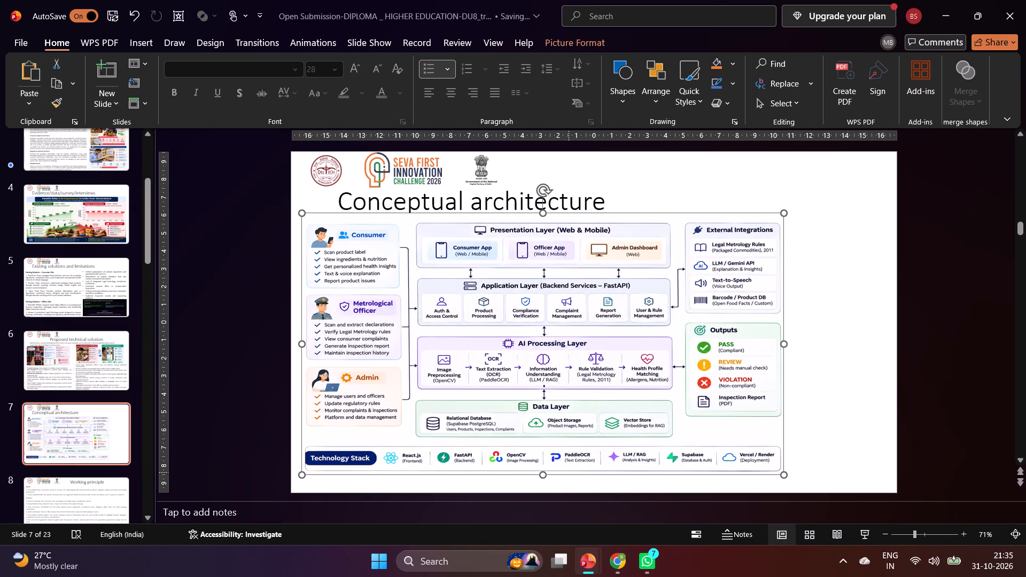
left_click_drag(543, 475, 543, 483)
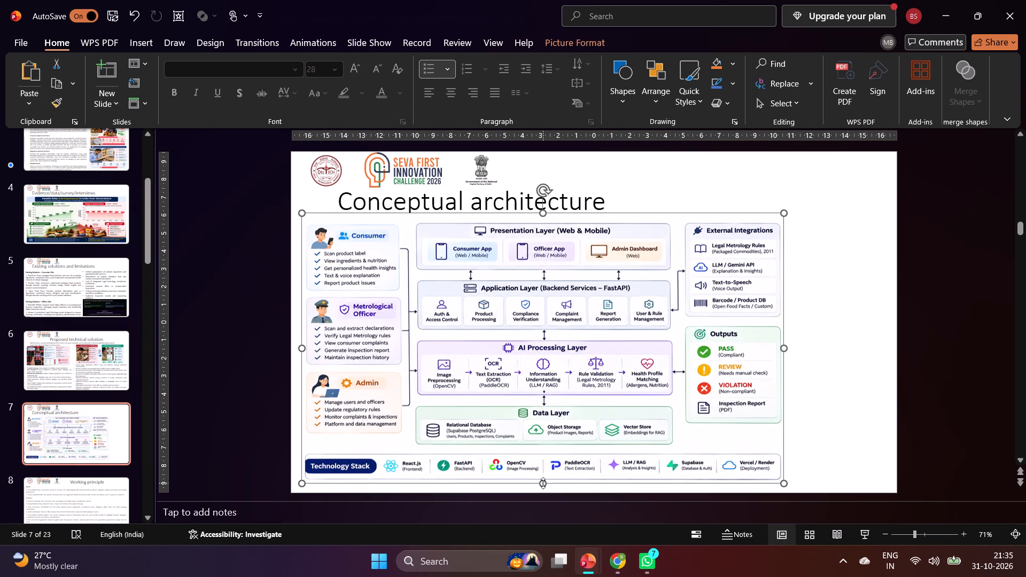
left_click_drag(784, 347, 755, 364)
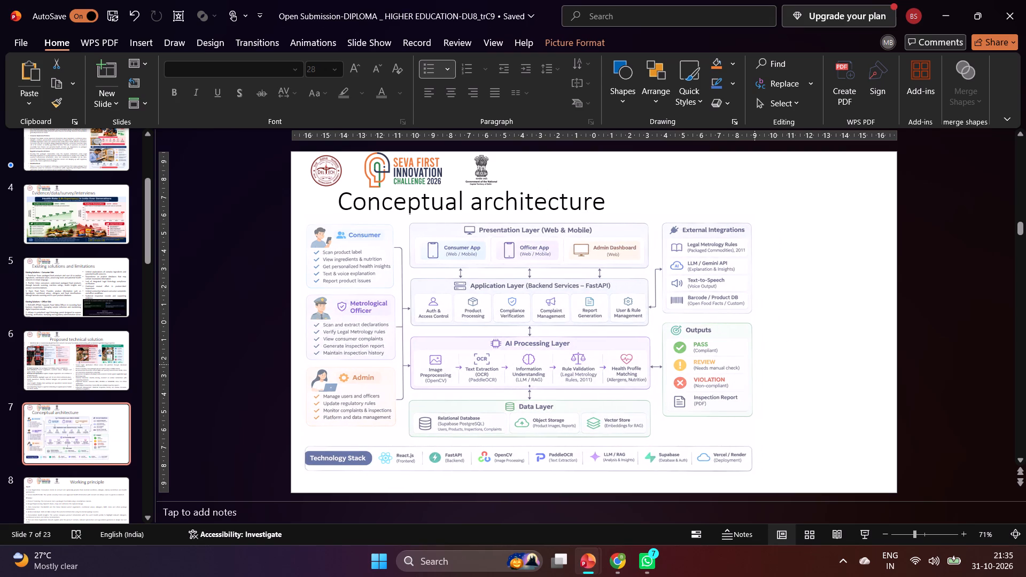
left_click_drag(755, 364, 747, 367)
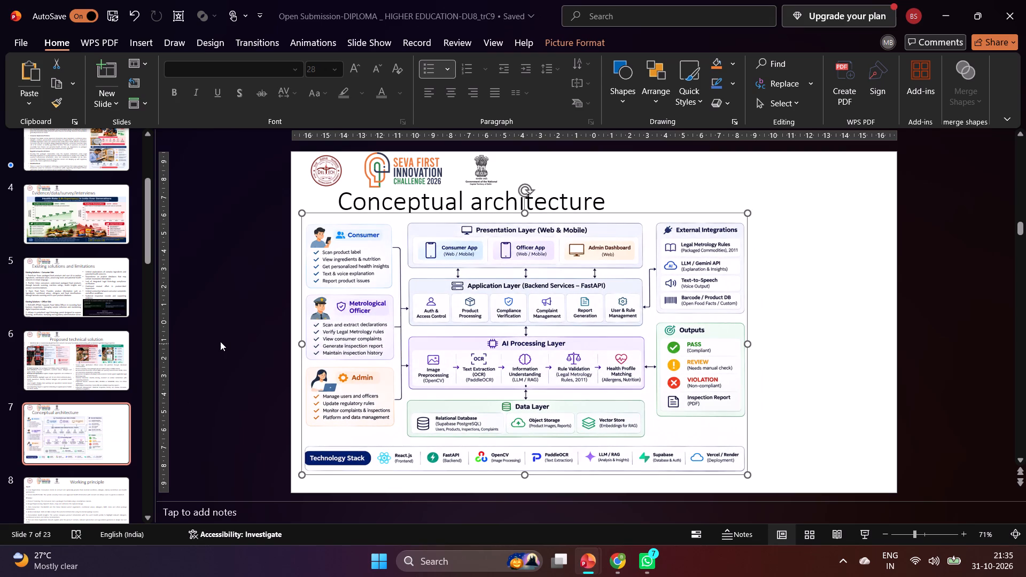
left_click(223, 339)
On References slide 23, move the old architecture diagram up and crop it to the Results to User, Officer Portal and Admin Dashboard column.
scroll(107, 432, "down", 4)
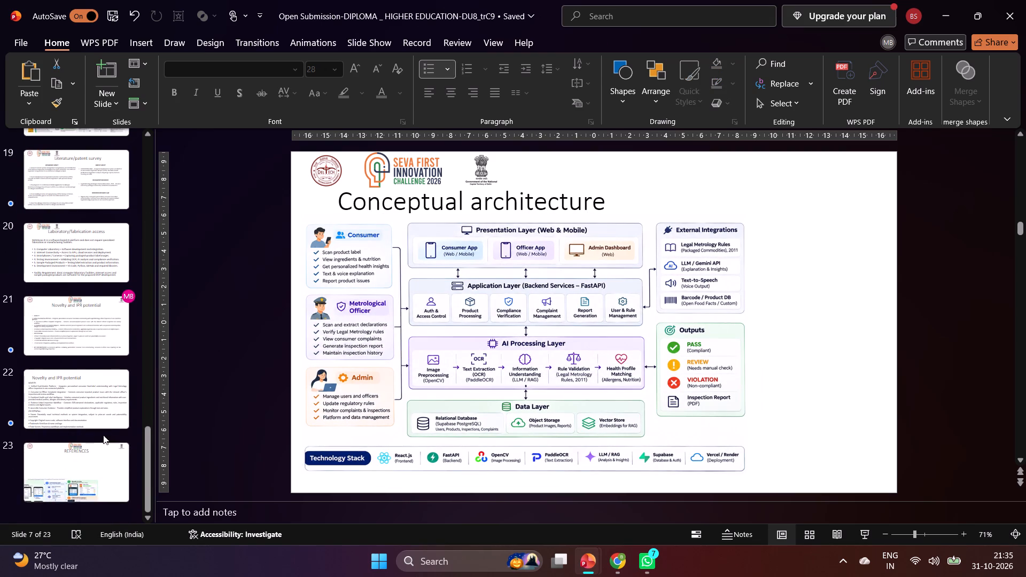
left_click(69, 503)
left_click(406, 431)
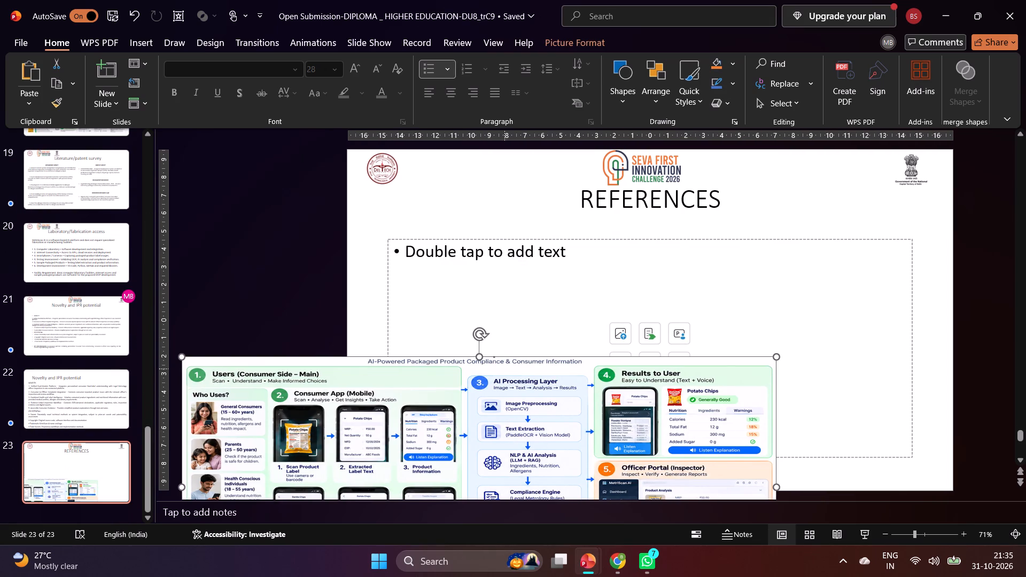
left_click_drag(509, 384, 526, 221)
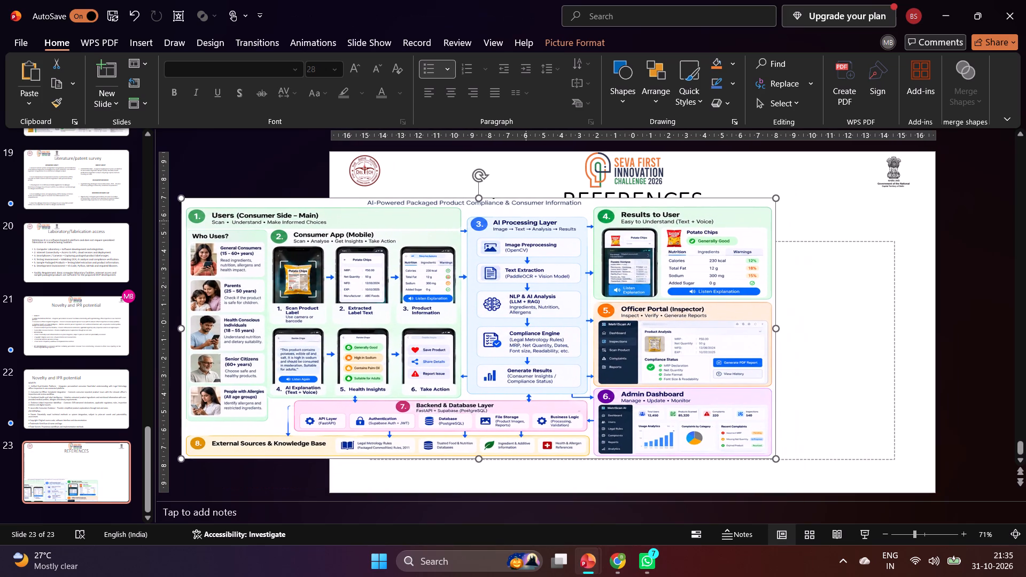
key("Print")
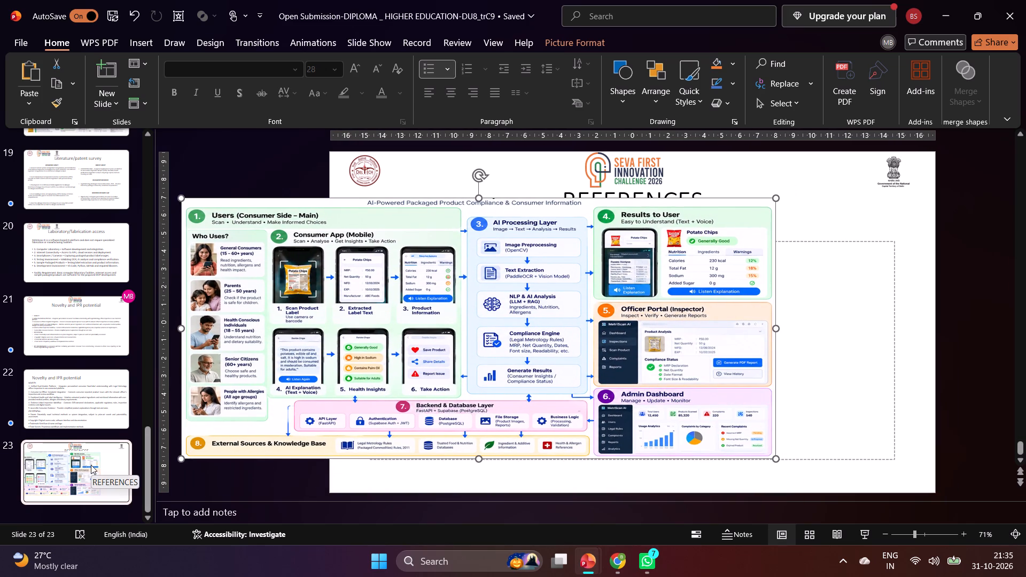
left_click(597, 24)
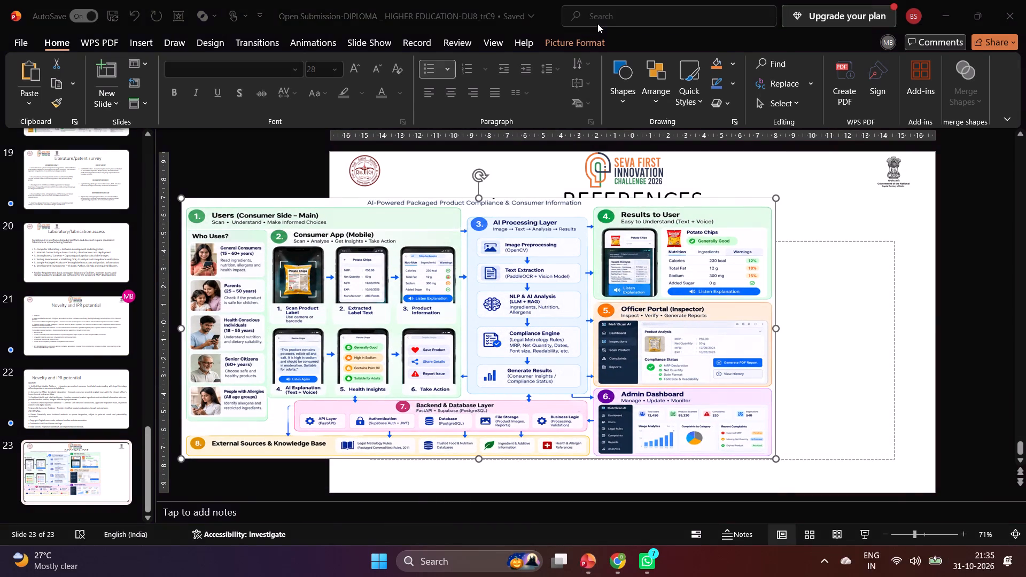
right_click(498, 328)
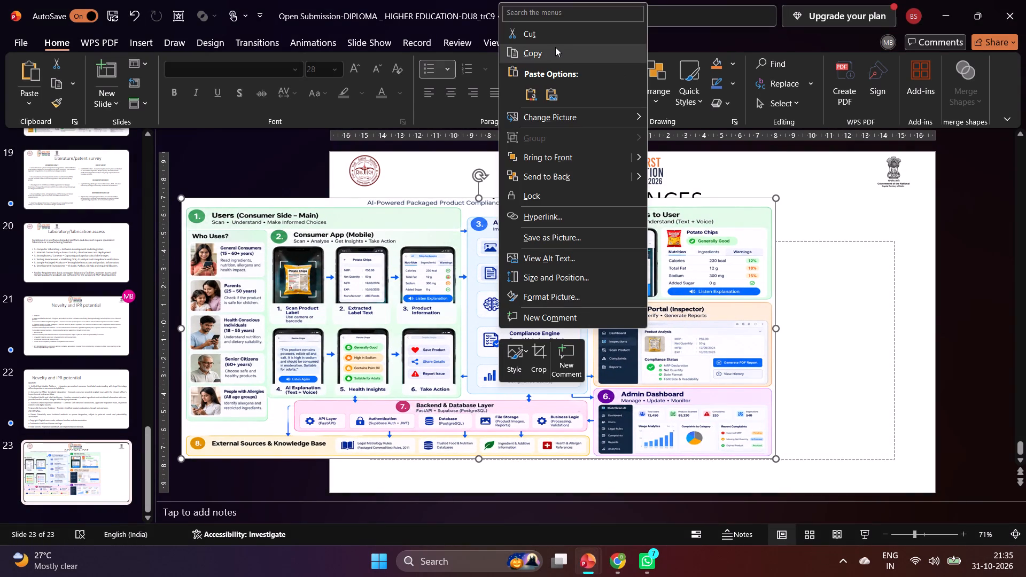
left_click(540, 356)
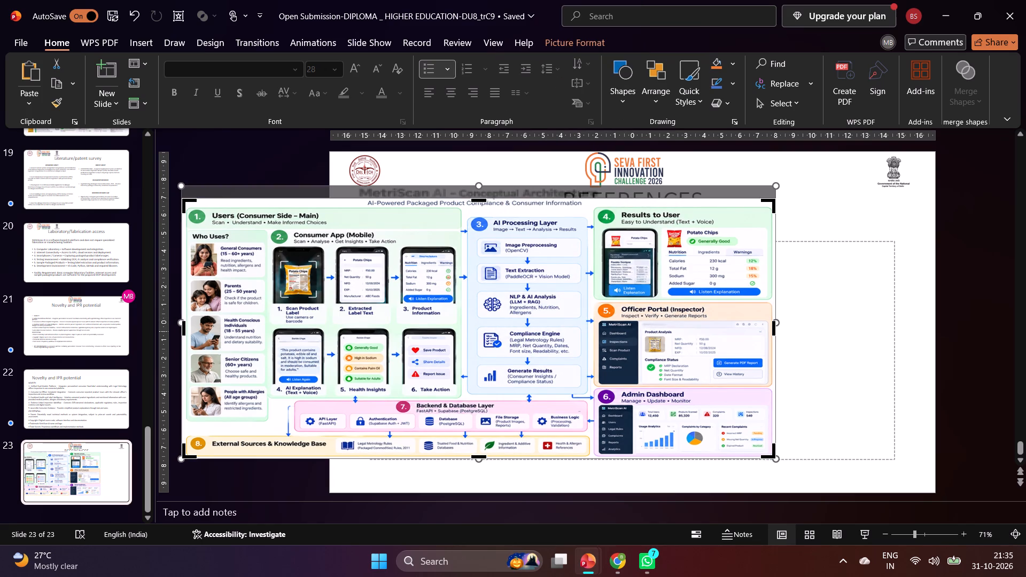
left_click_drag(184, 329, 594, 329)
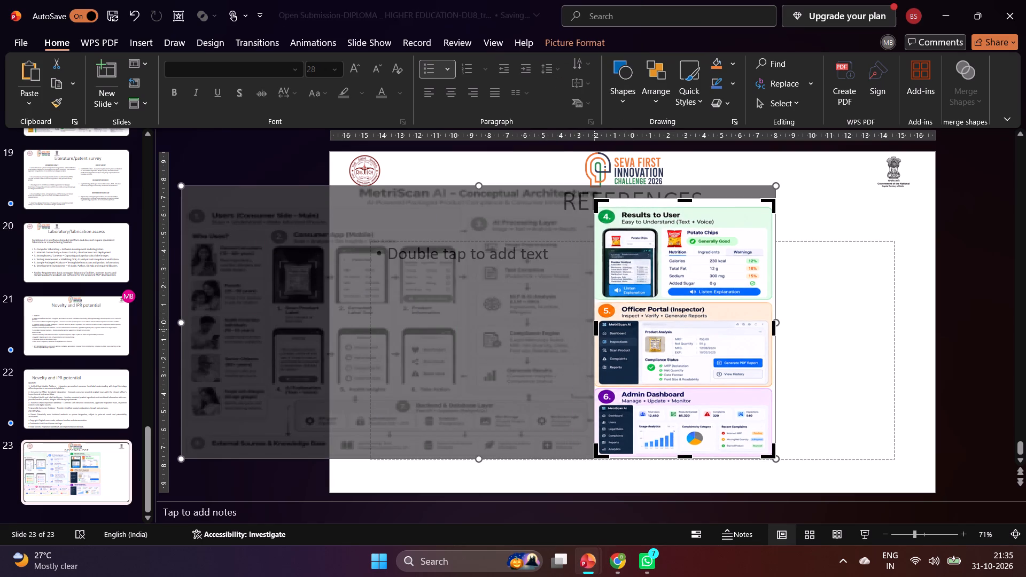
left_click(817, 337)
Copy the cropped three-panel picture from slide 23 and paste it onto the Conceptual architecture slide.
left_click(625, 309)
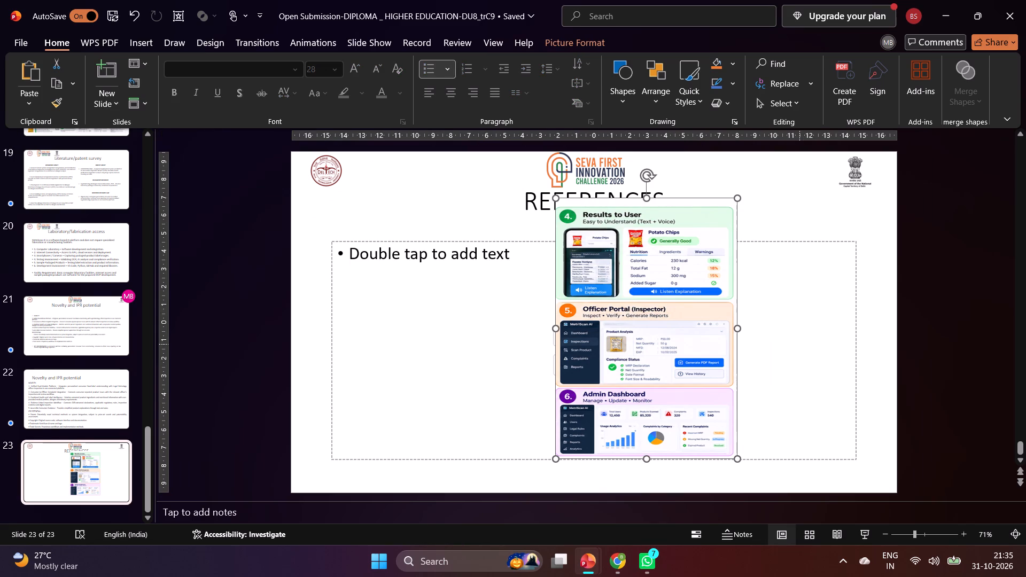
key("ctrl+v")
left_click(666, 286)
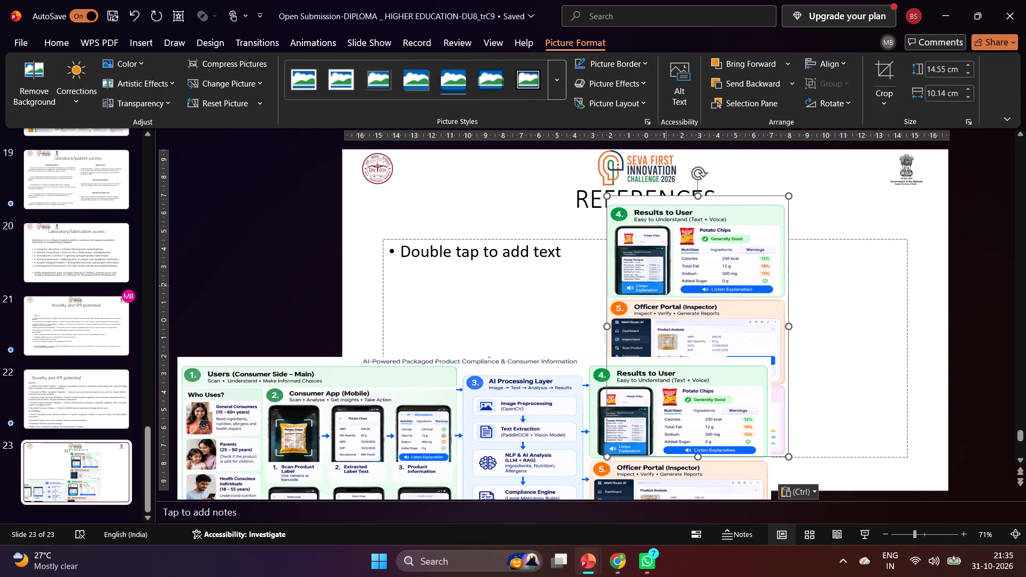
key("ctrl+c")
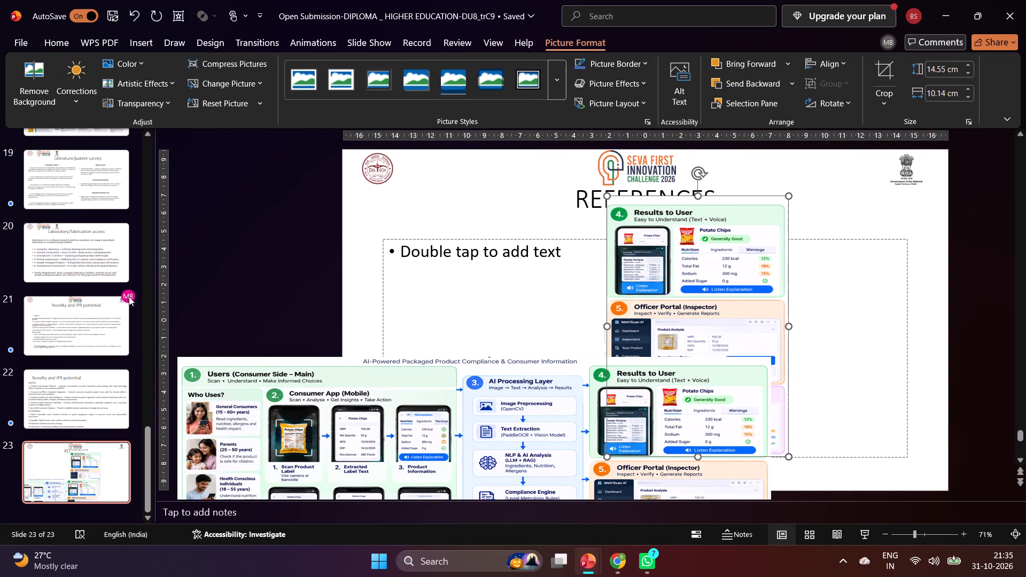
scroll(122, 292, "up", 5)
left_click(89, 419)
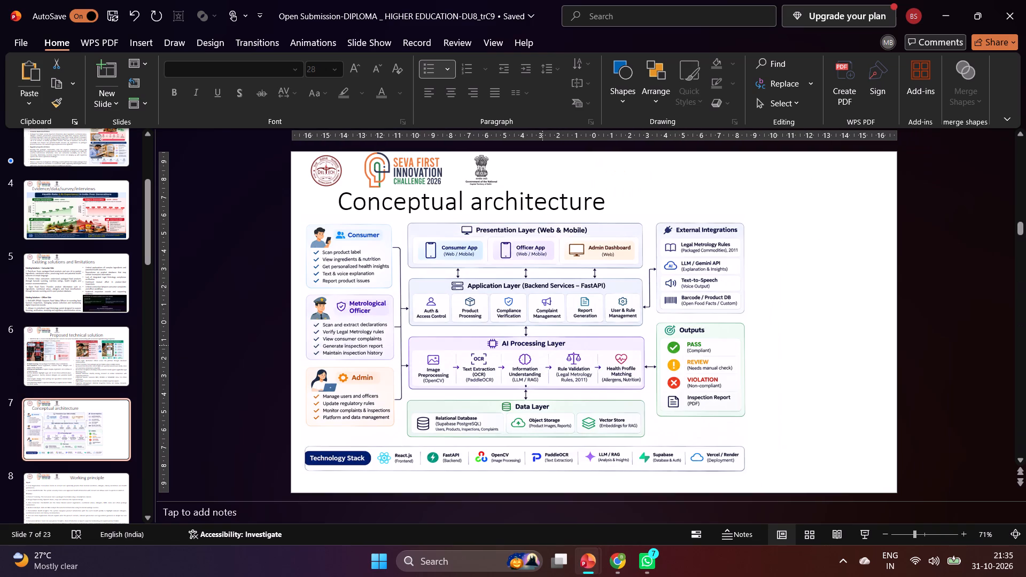
key("ctrl+v")
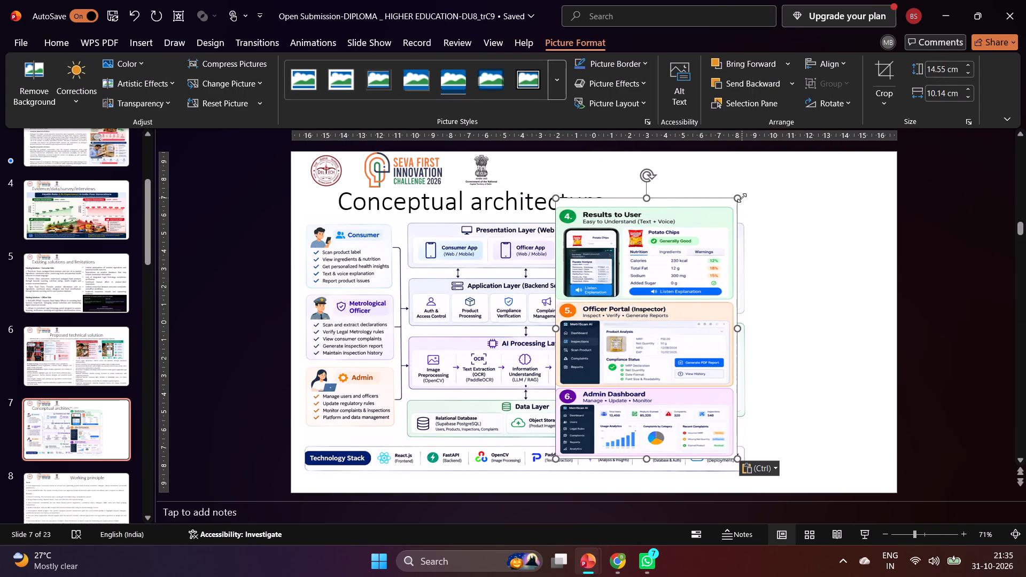
Fit the three-panel picture into the blank column right of the new diagram, resized to about 14.94 cm high by 7.94 cm wide.
left_click_drag(739, 197, 662, 350)
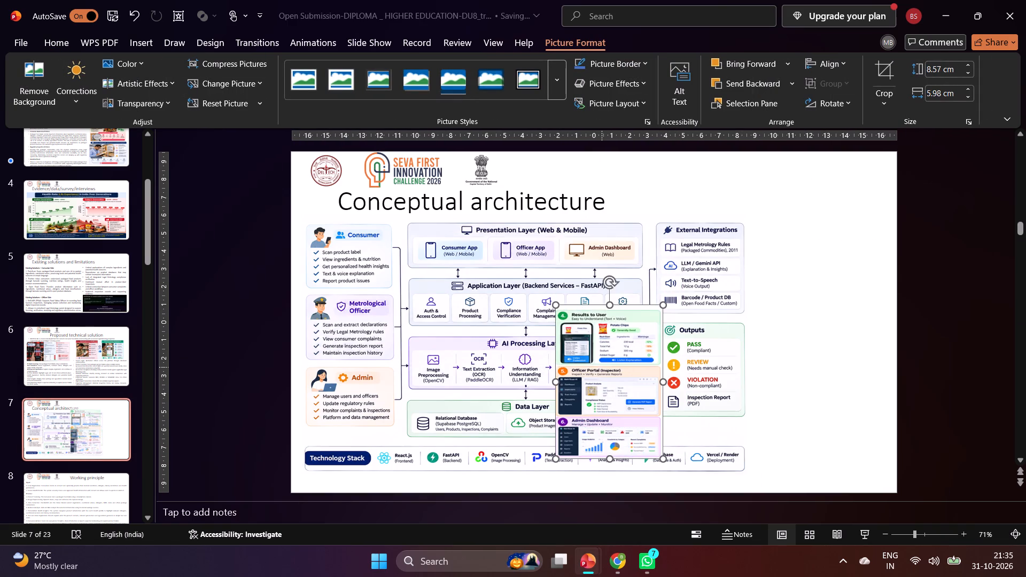
left_click_drag(602, 367, 799, 275)
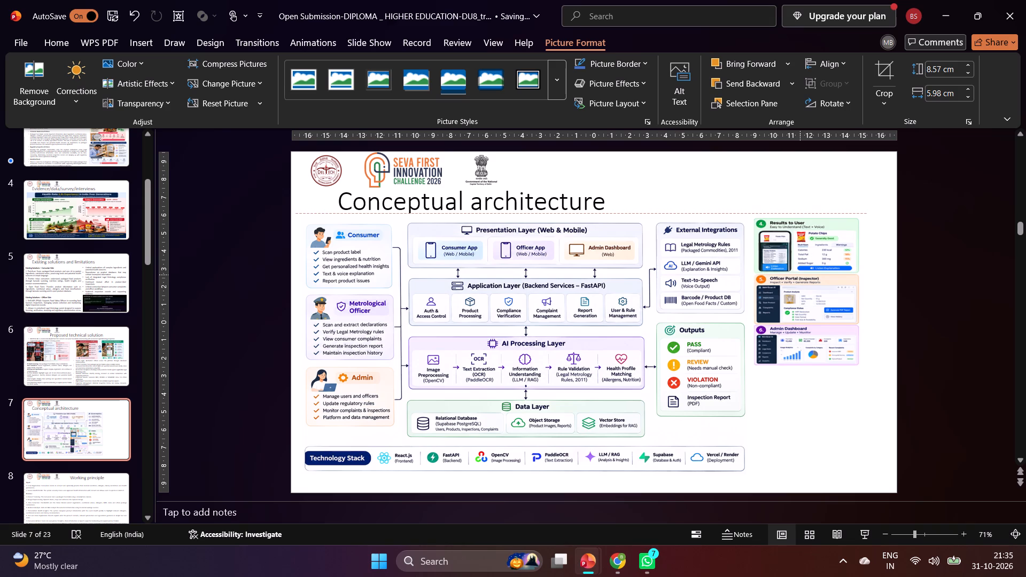
left_click_drag(799, 275, 798, 276)
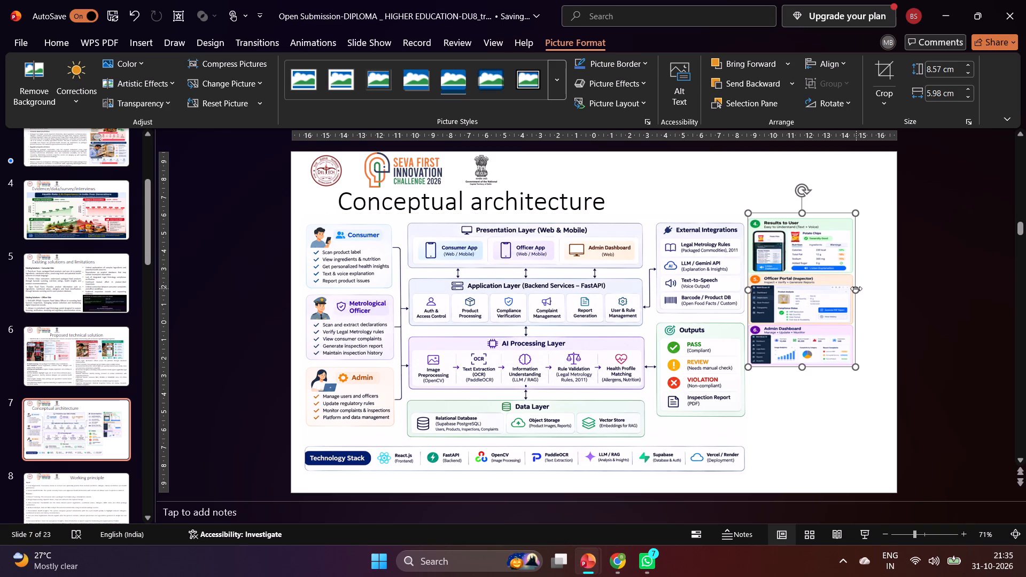
left_click_drag(856, 288, 890, 291)
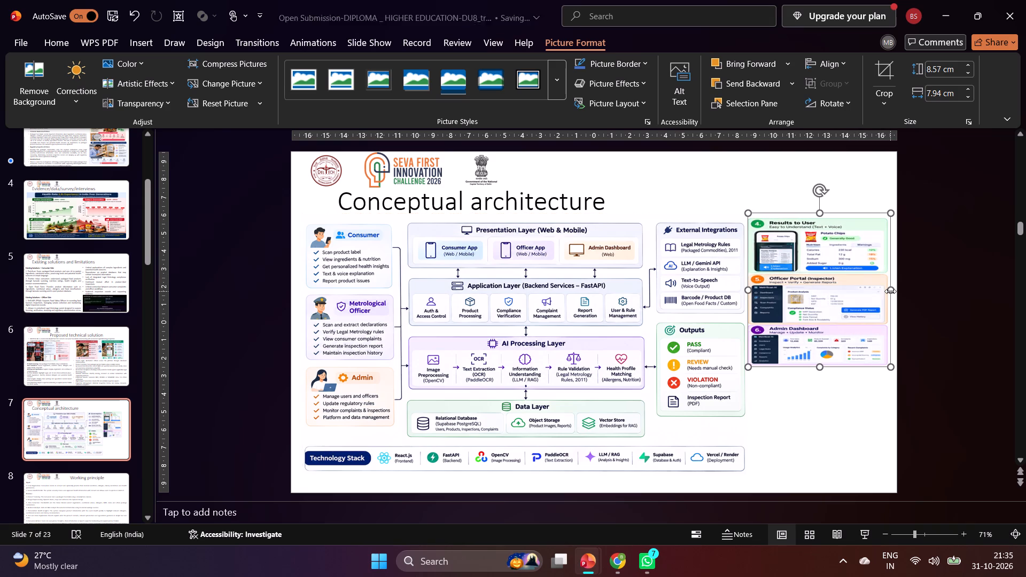
left_click_drag(821, 369, 821, 443)
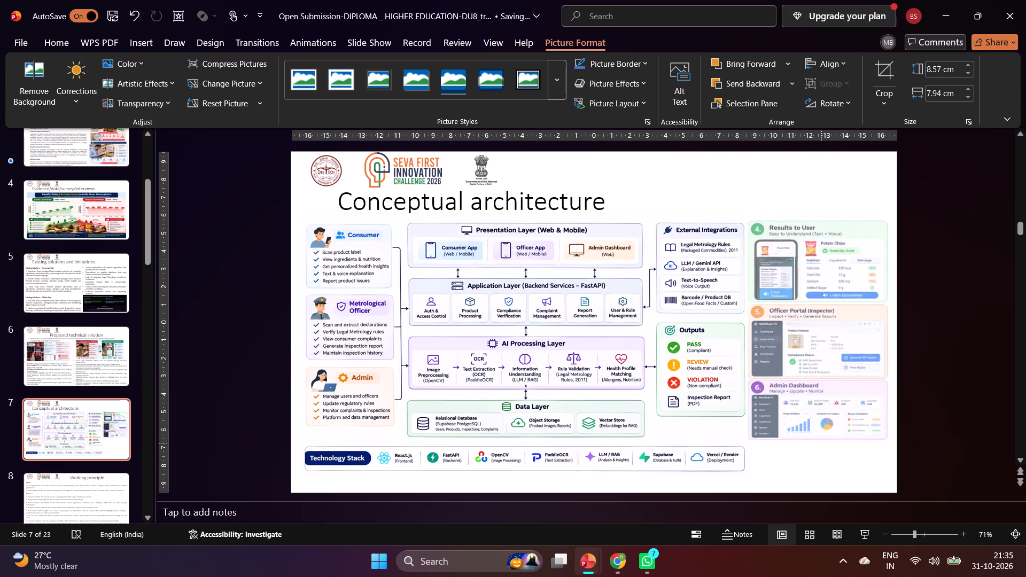
left_click_drag(821, 443, 823, 481)
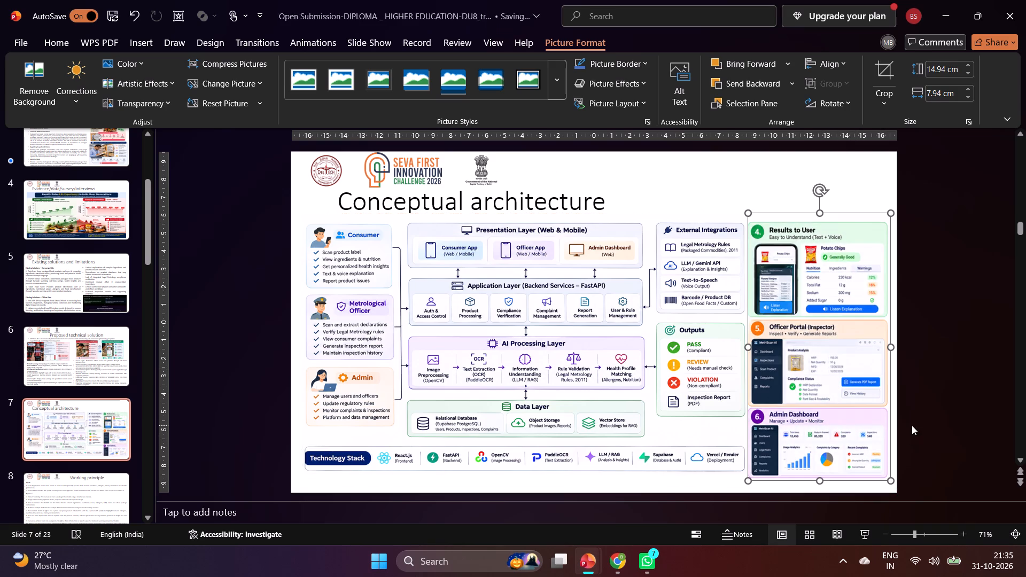
left_click(849, 334)
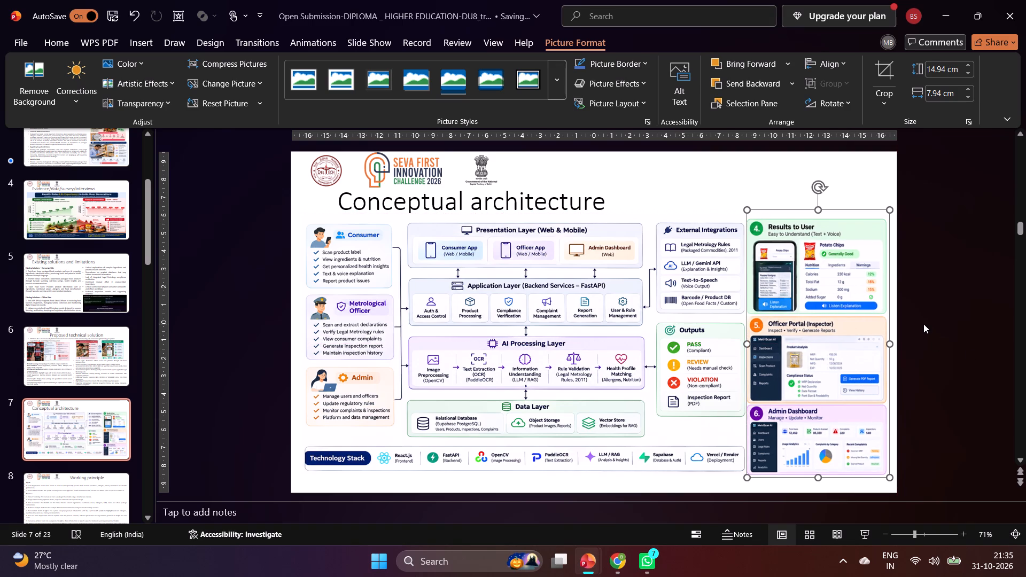
left_click(937, 325)
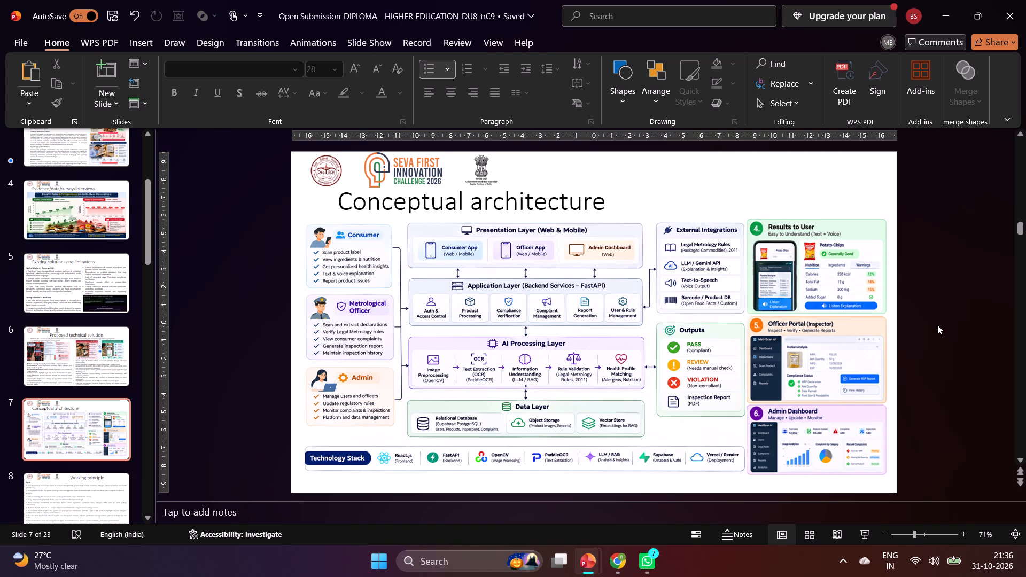
On References slide 23, delete the cropped three-panel picture lying over the old architecture diagram.
left_click(243, 342)
scroll(76, 365, "down", 7)
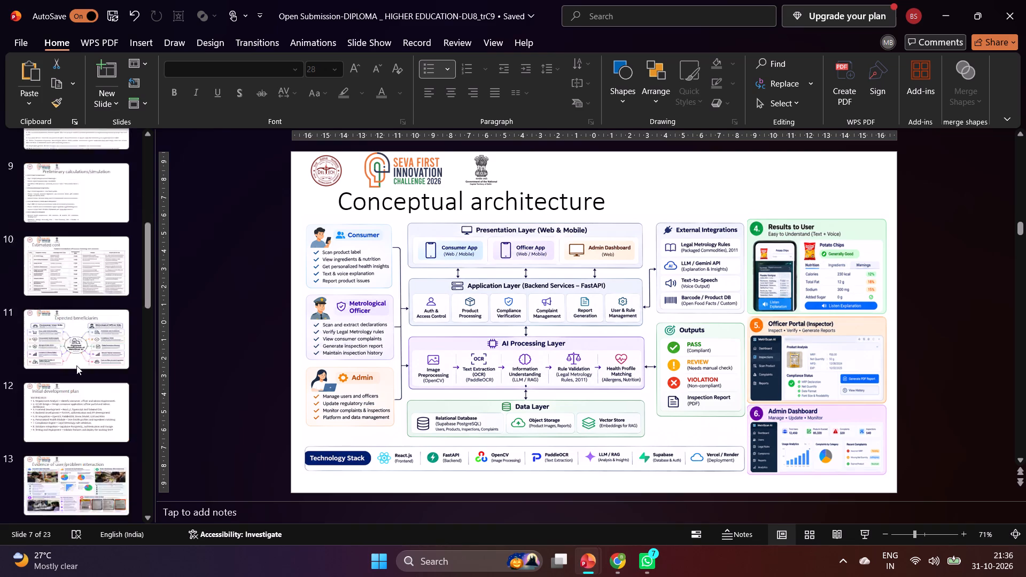
scroll(76, 365, "down", 2)
left_click(89, 495)
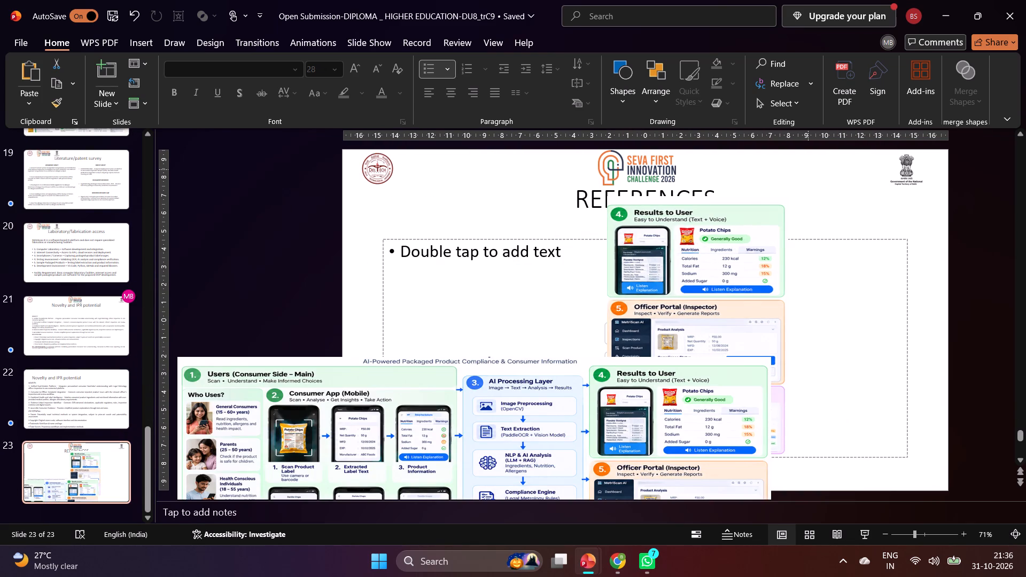
left_click(727, 297)
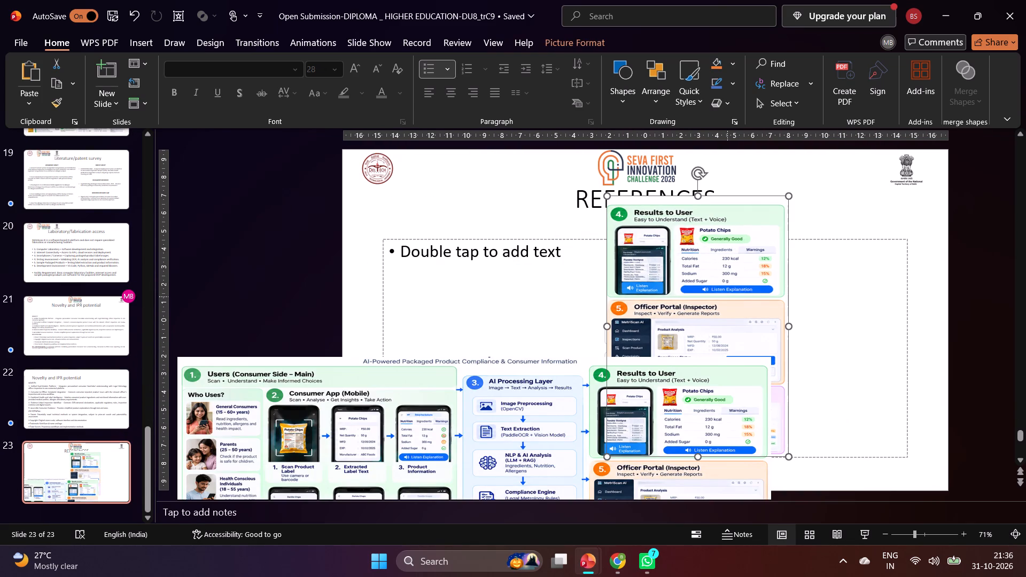
key("BackSpace")
Move the old architecture diagram up on slide 23 and crop it to the AI Processing Layer column, from Image Preprocessing to Generate Results.
left_click_drag(525, 408, 591, 239)
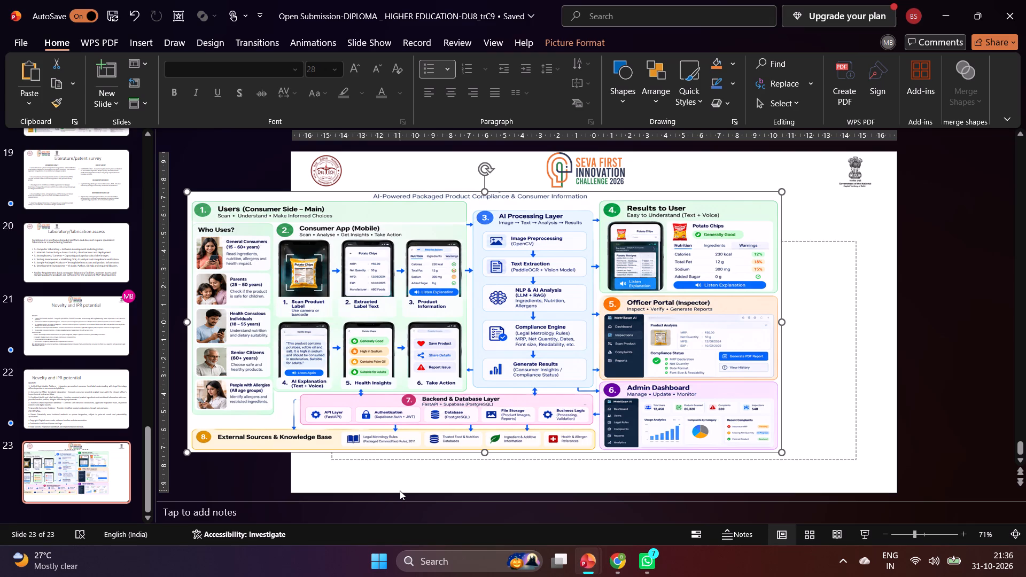
key("Print")
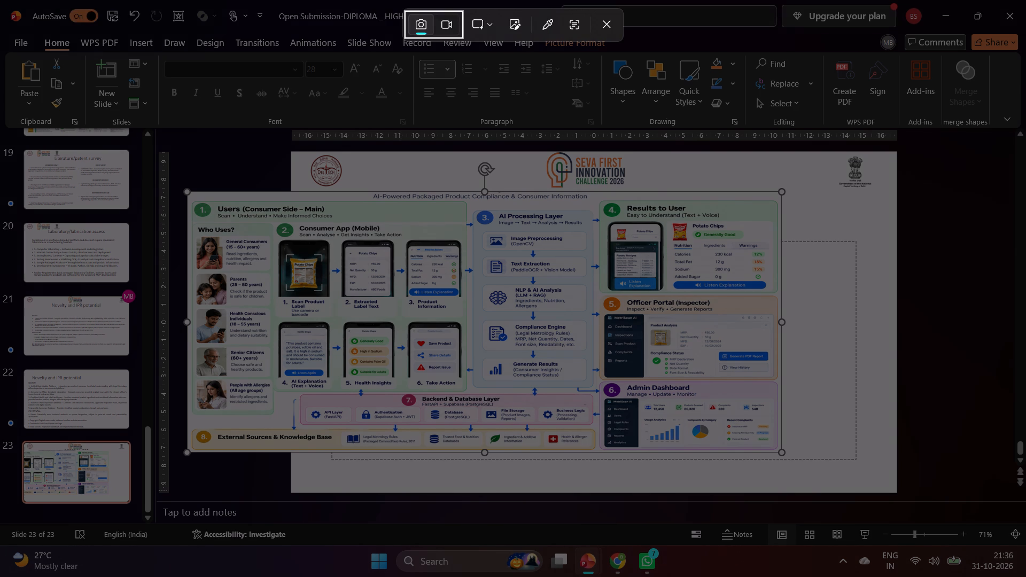
left_click(604, 31)
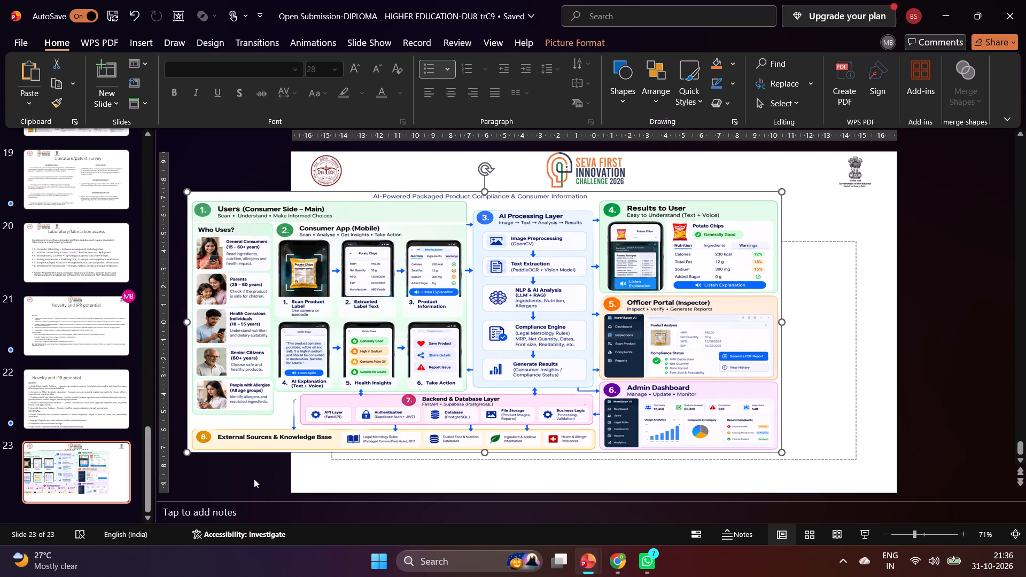
right_click(413, 356)
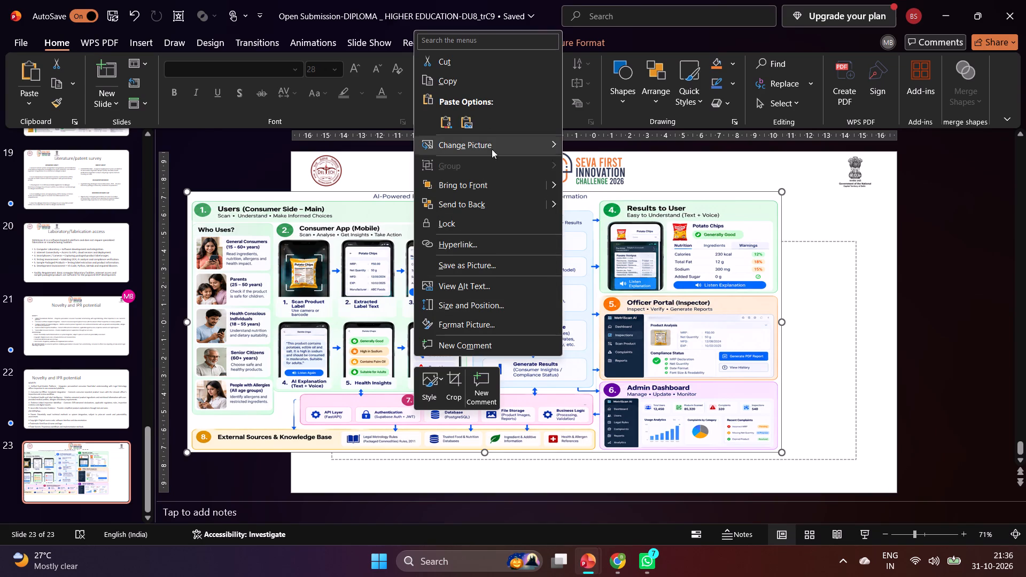
left_click(453, 384)
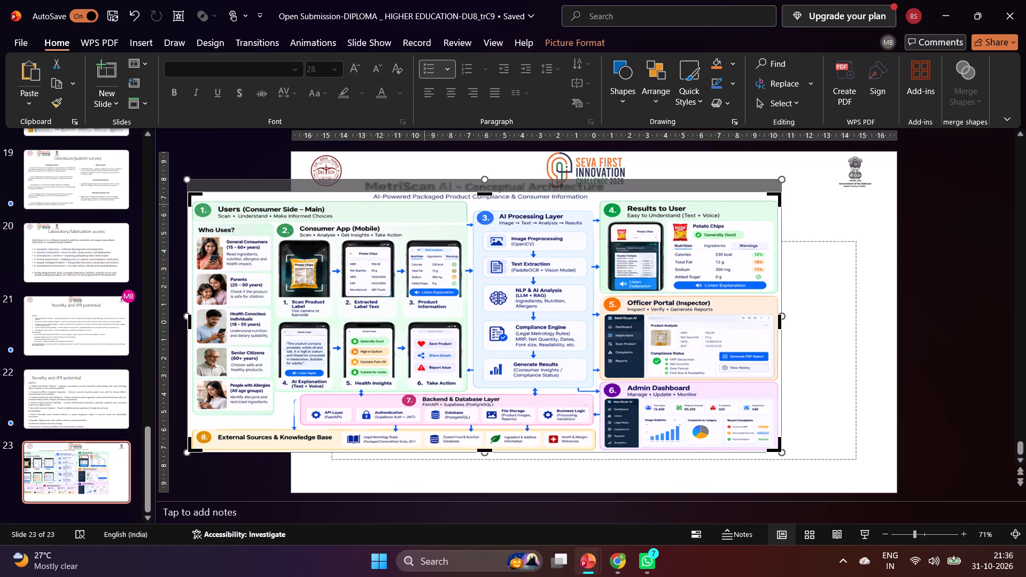
left_click_drag(189, 323, 507, 298)
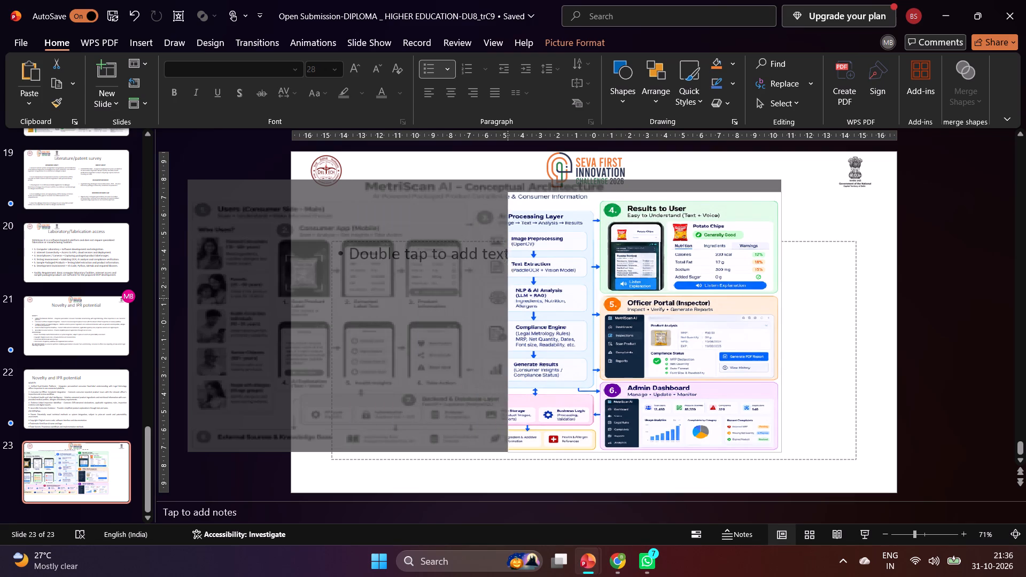
left_click_drag(507, 298, 475, 301)
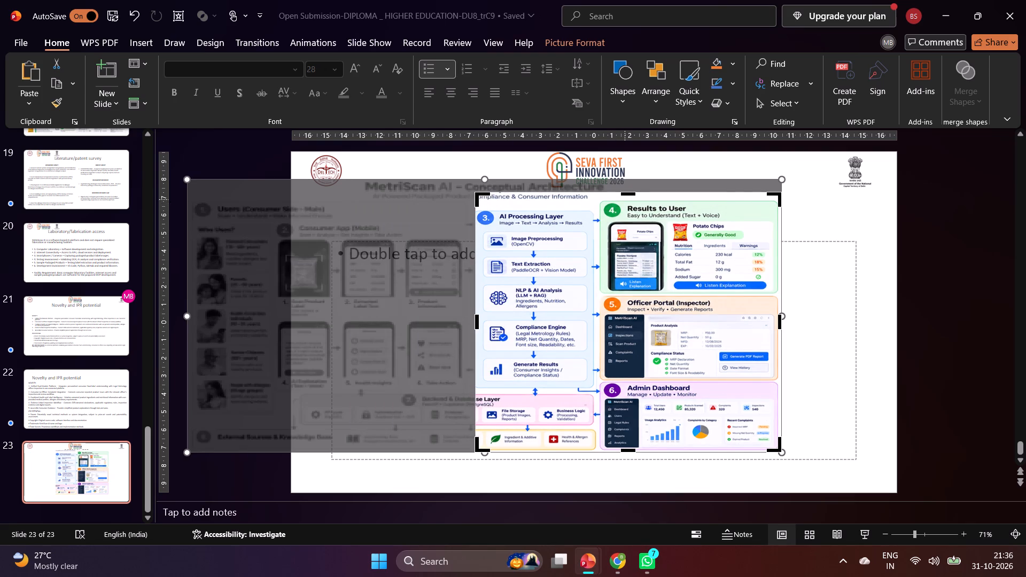
left_click_drag(628, 194, 624, 220)
left_click_drag(780, 339, 592, 342)
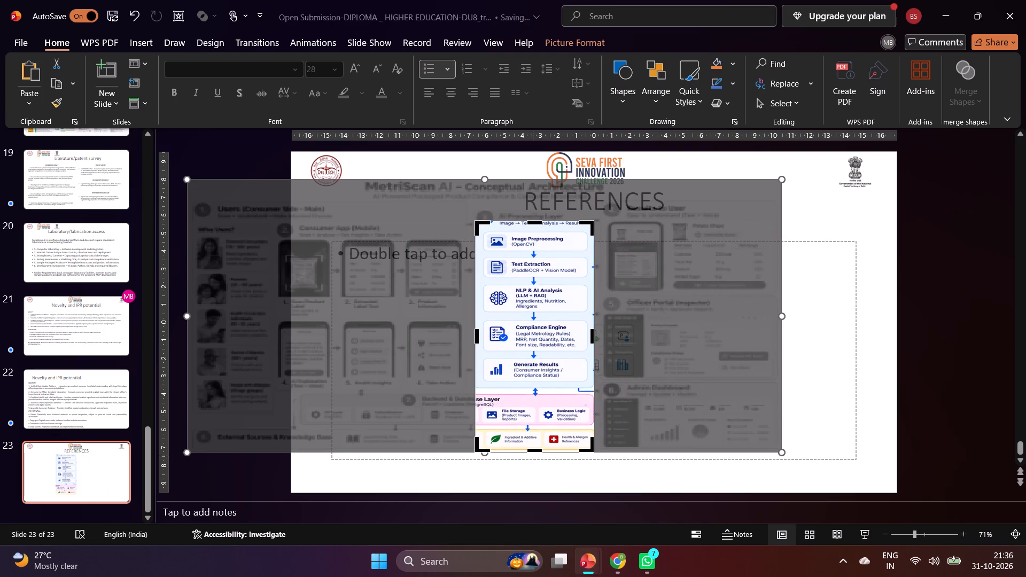
left_click_drag(532, 451, 534, 384)
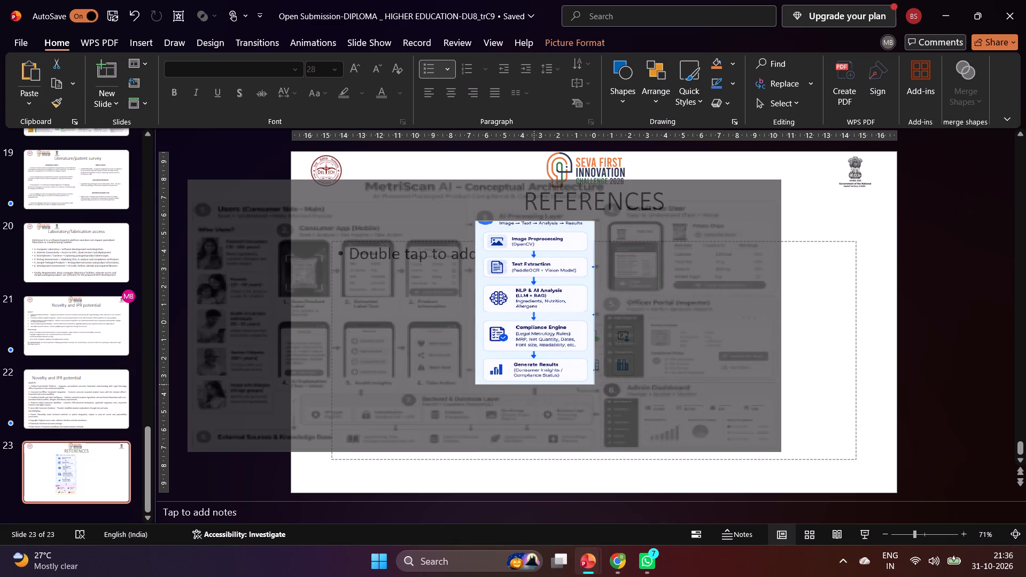
left_click_drag(534, 384, 534, 385)
left_click(817, 342)
left_click(573, 350)
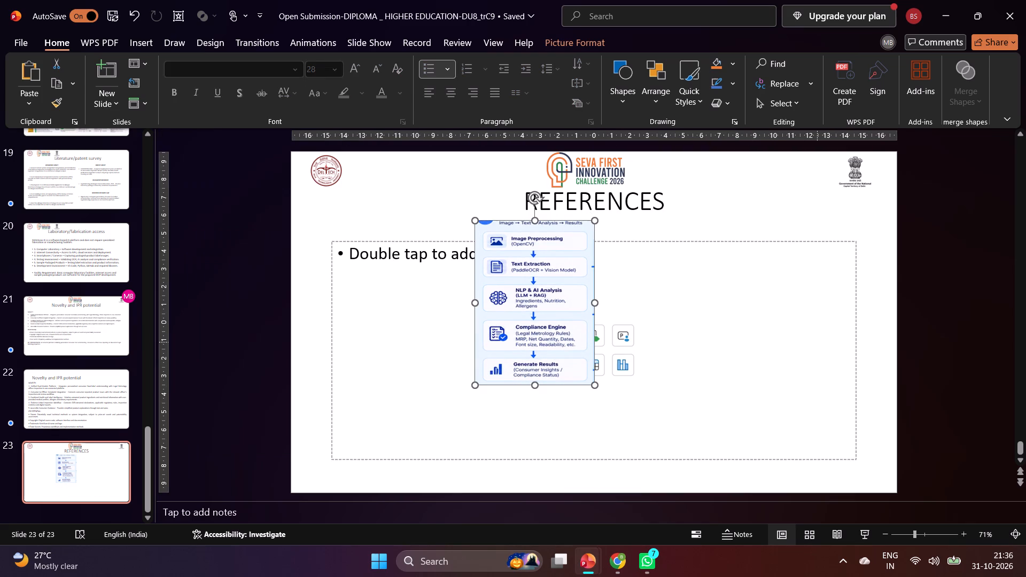
Crop the leftover heading strip off the top of the AI processing picture, just above Image Preprocessing.
right_click(538, 278)
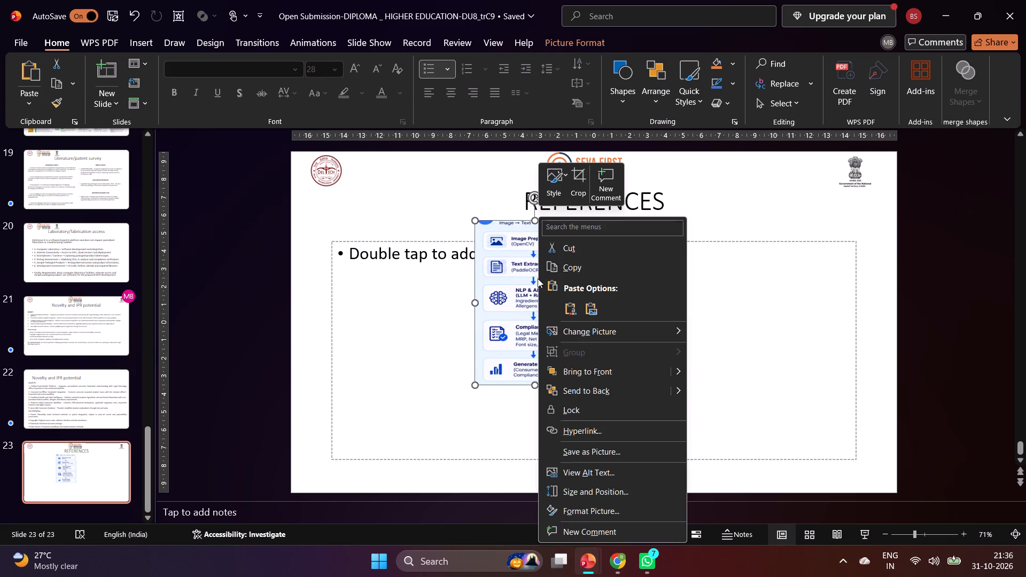
left_click(576, 189)
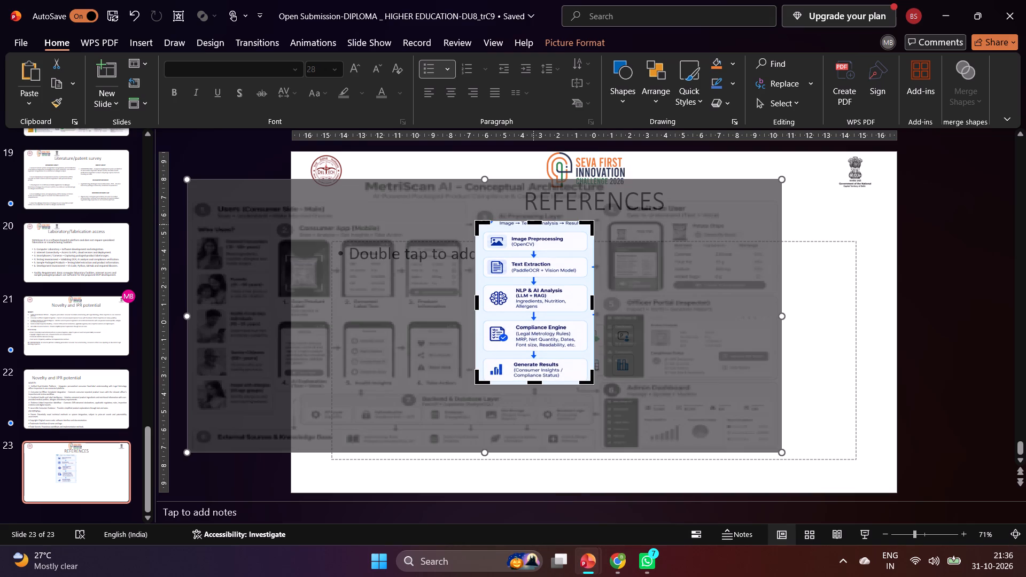
left_click(533, 224)
left_click(629, 255)
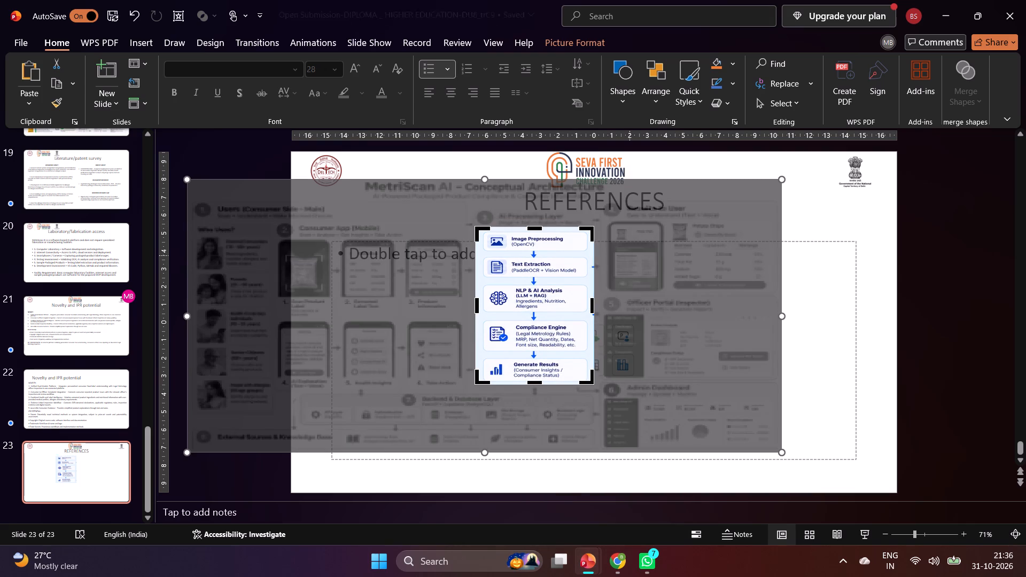
left_click(652, 273)
left_click(774, 283)
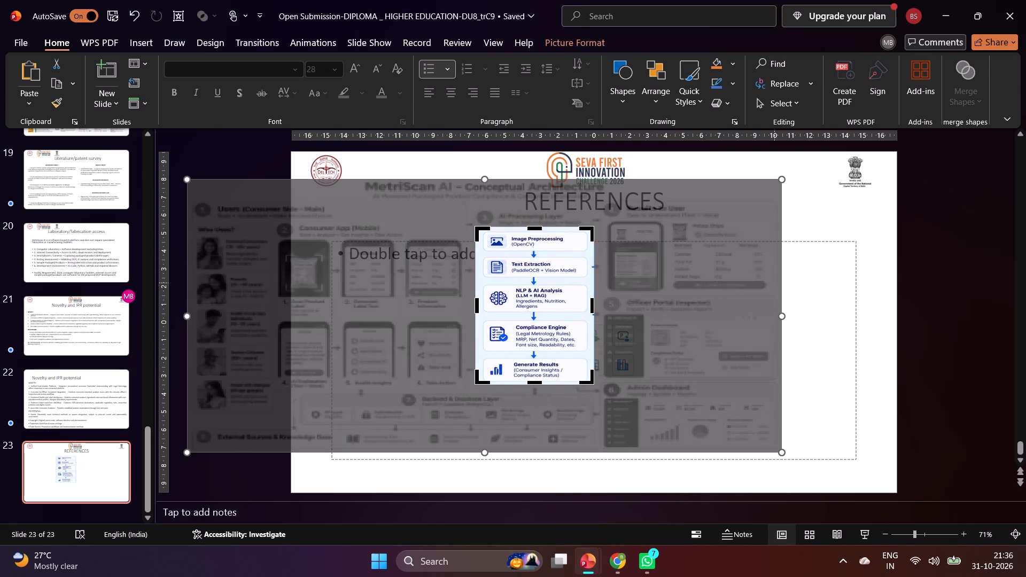
left_click(840, 280)
left_click(595, 290)
left_click(532, 299)
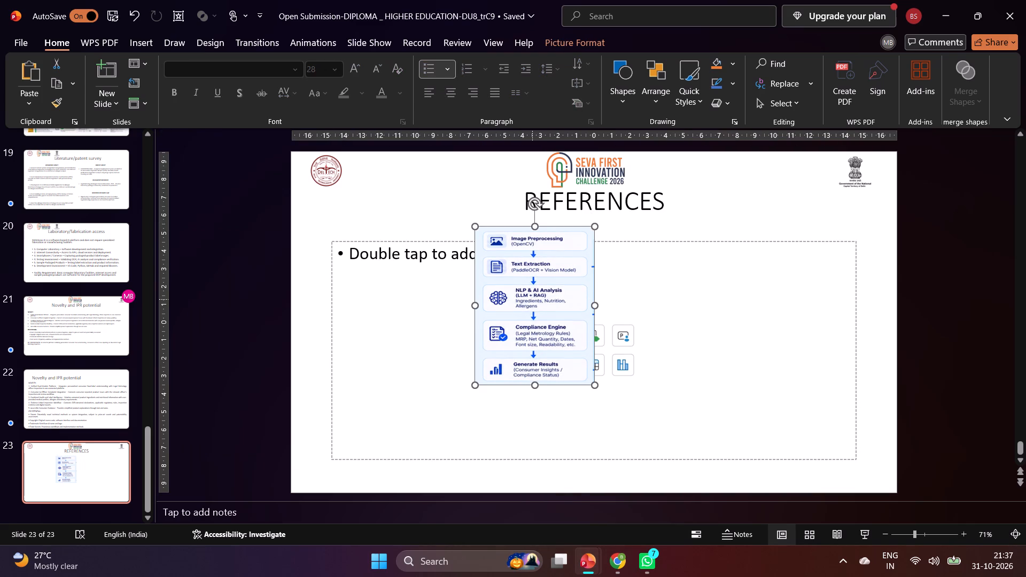
Copy the cropped AI processing picture and, on the Conceptual architecture slide, shrink the three-panel picture from its top to about 6.49 cm high.
key("ctrl+c")
scroll(57, 223, "up", 3)
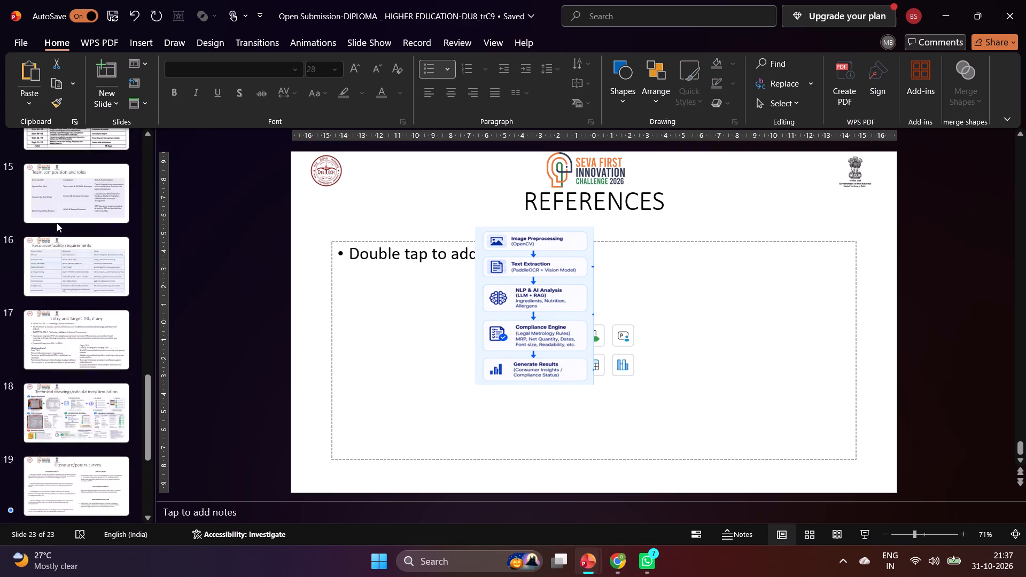
scroll(87, 205, "up", 6)
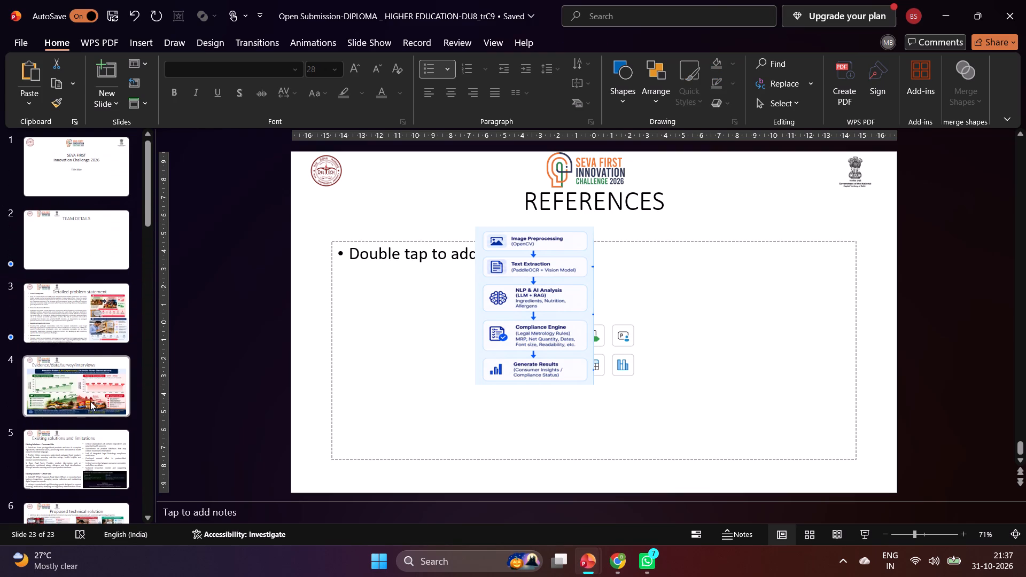
scroll(100, 306, "down", 1)
left_click(87, 479)
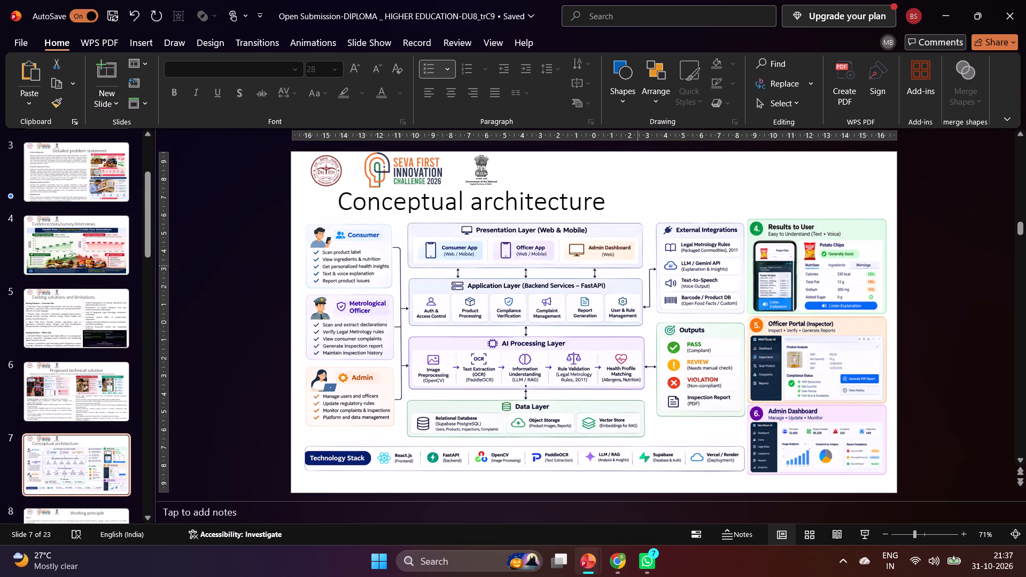
left_click(818, 323)
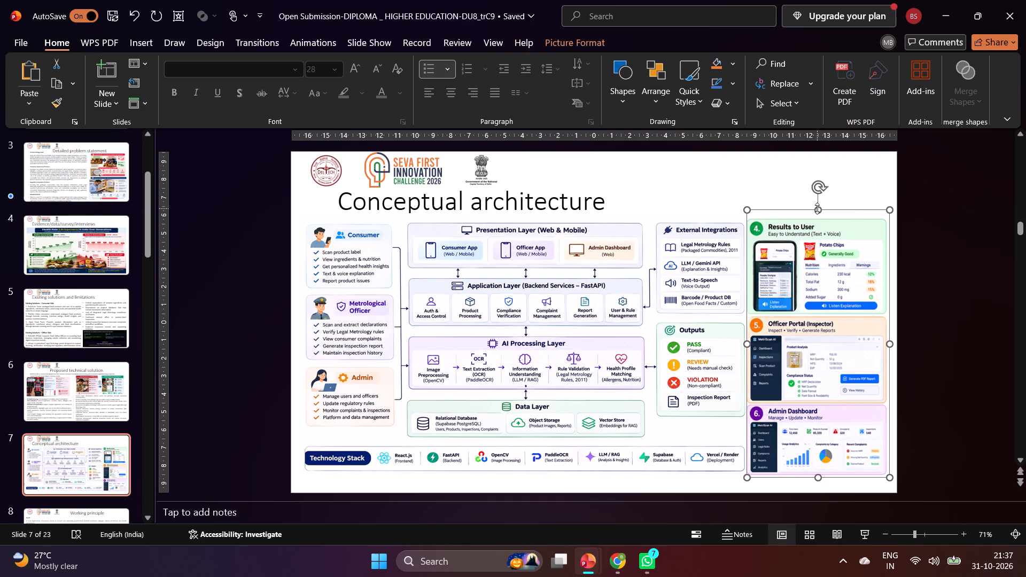
left_click_drag(818, 209, 816, 361)
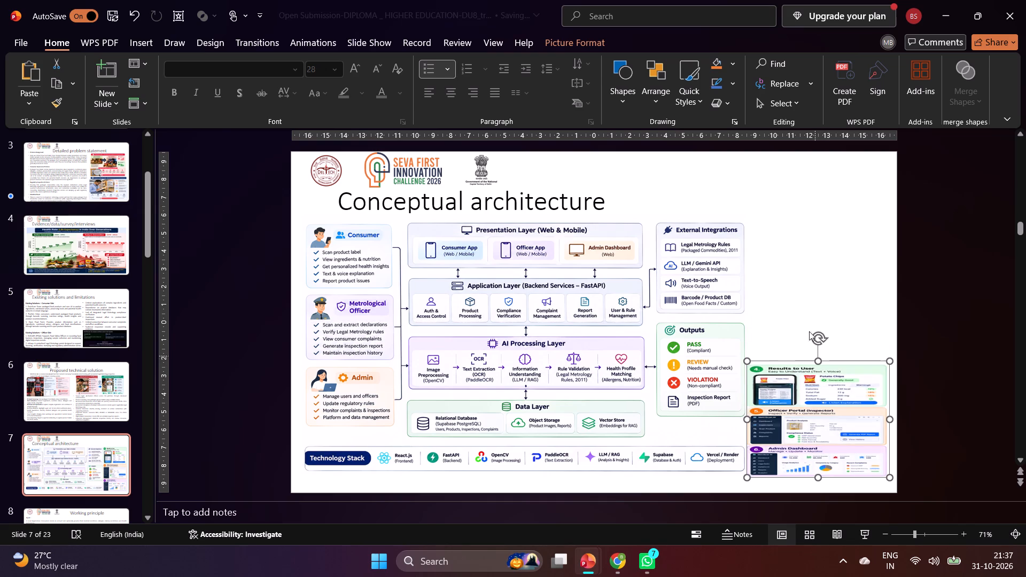
Paste the AI processing picture above the three-panel picture, widen it to the full column width, and slightly shorten it.
key("ctrl+v")
left_click_drag(557, 280, 844, 215)
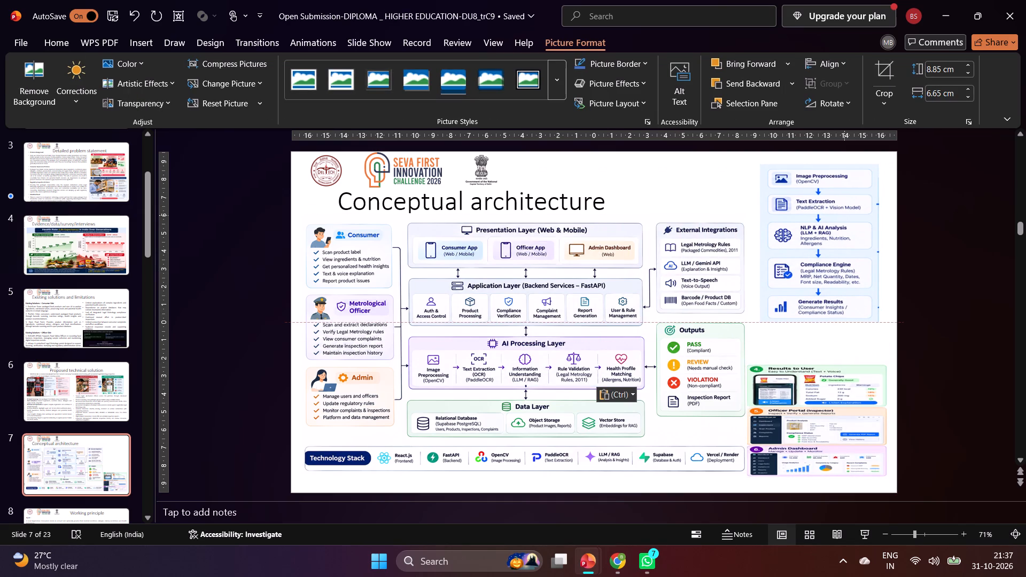
left_click_drag(844, 215, 848, 205)
left_click_drag(841, 218, 839, 223)
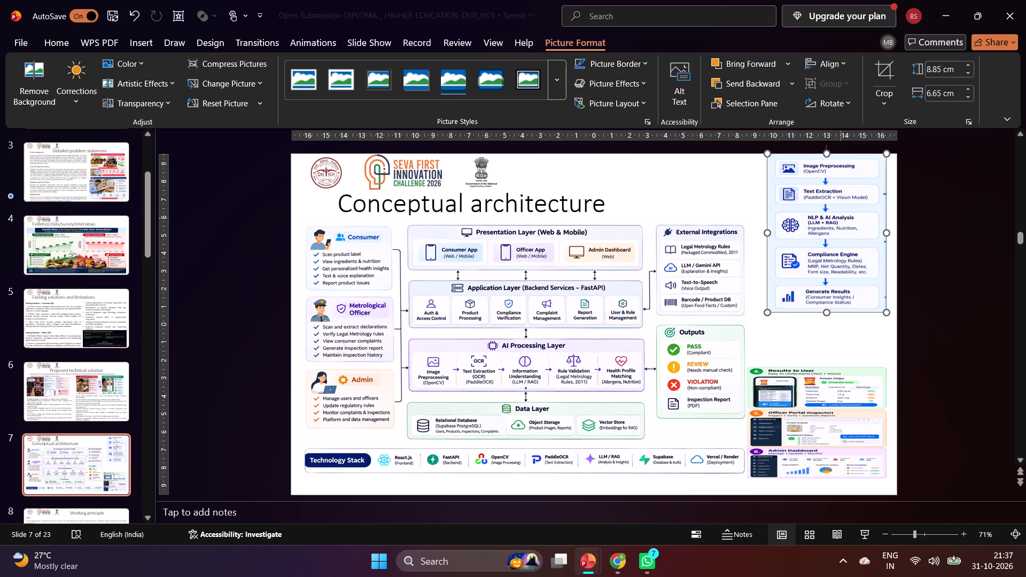
left_click_drag(839, 223, 835, 228)
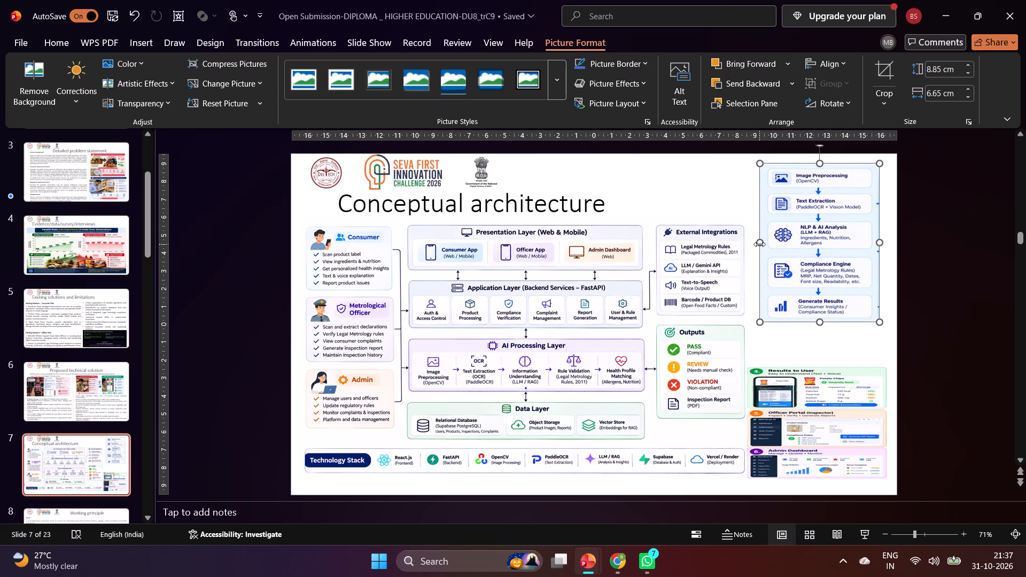
left_click_drag(759, 244, 750, 241)
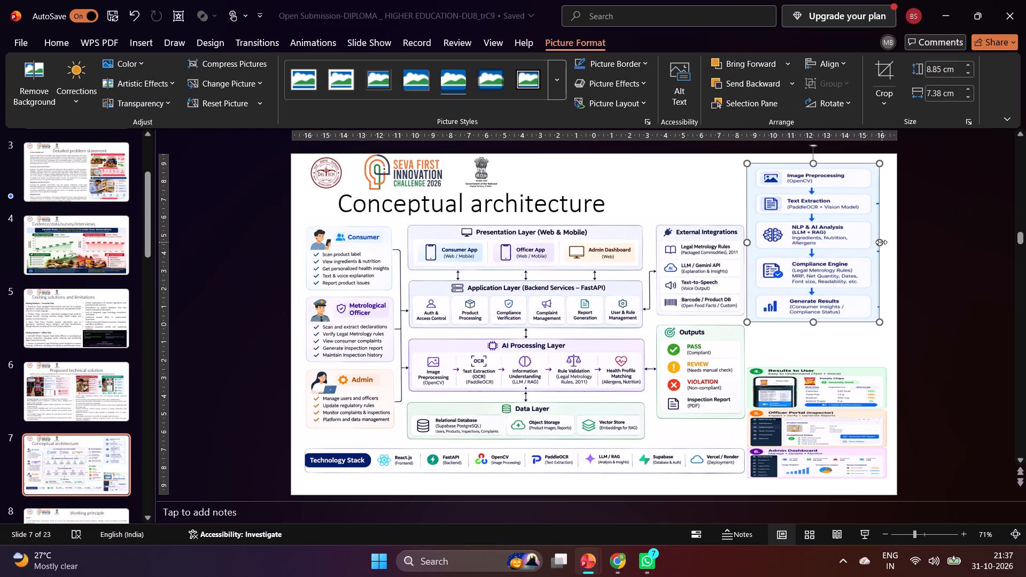
left_click_drag(881, 242, 889, 241)
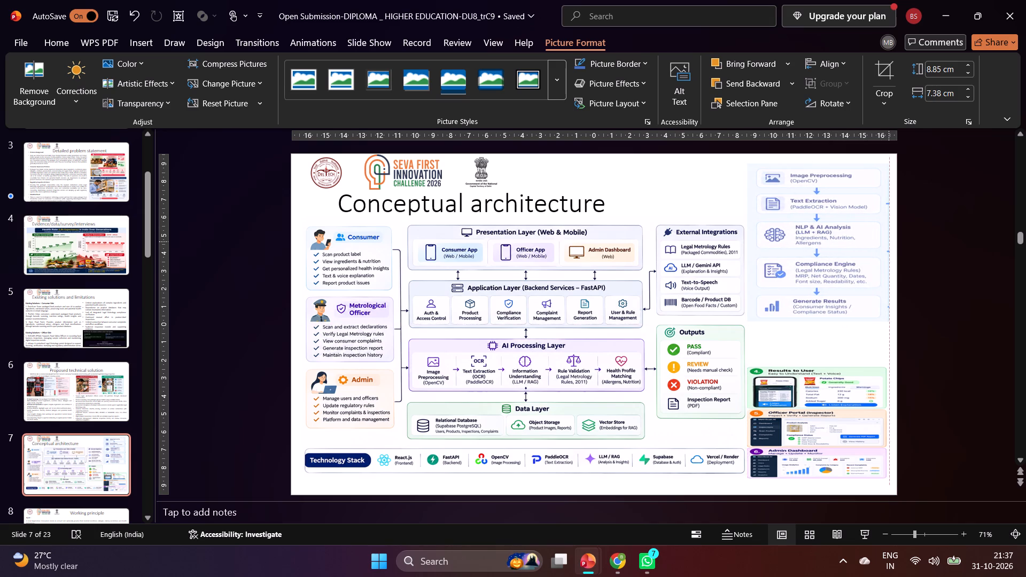
left_click_drag(889, 241, 890, 241)
left_click_drag(817, 319, 817, 315)
Stretch the three-panel picture up to just beneath the AI processing picture and down to the slide's bottom edge.
left_click(817, 418)
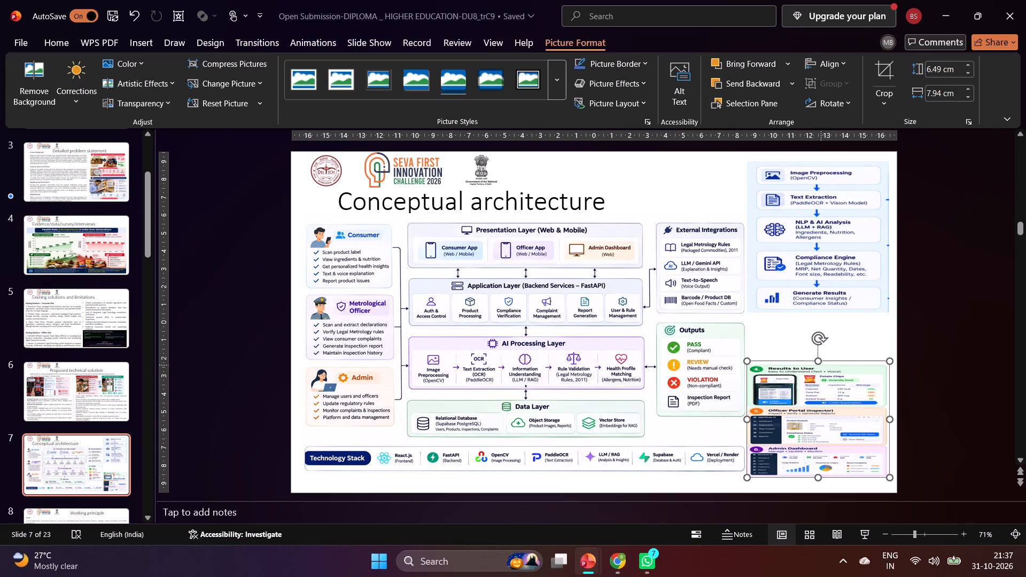
left_click_drag(819, 363, 814, 316)
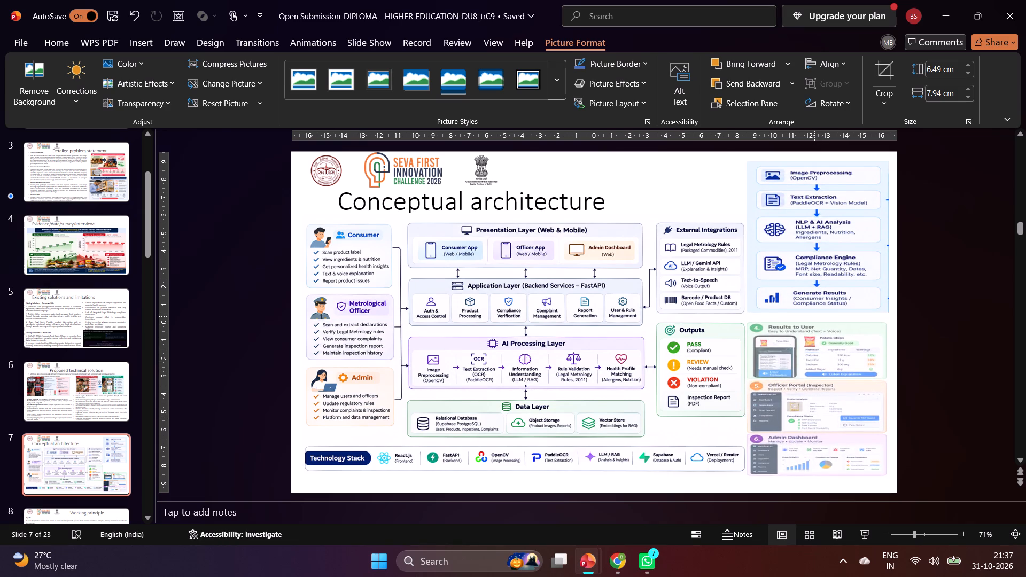
left_click_drag(814, 316, 814, 316)
left_click(957, 299)
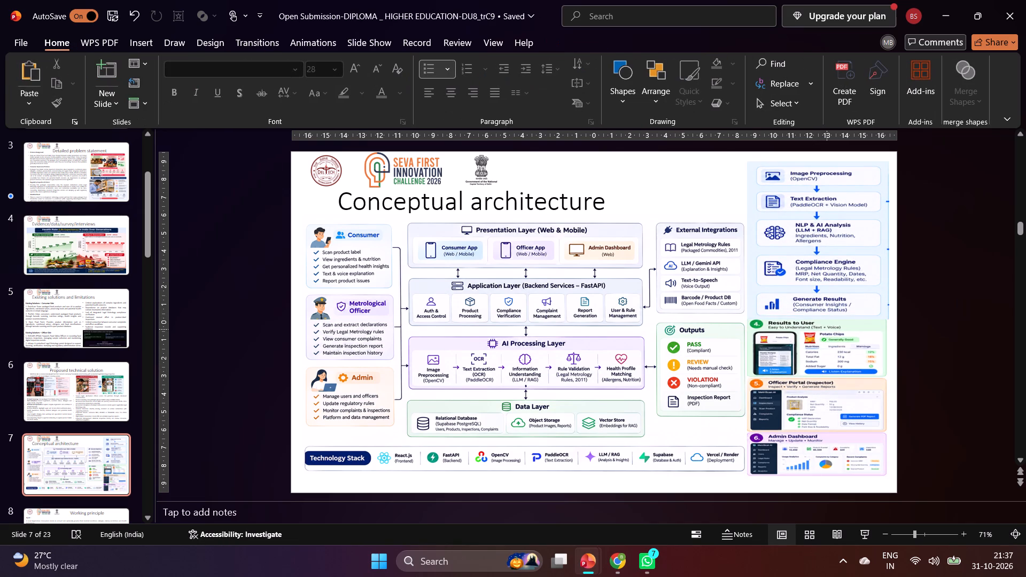
left_click(812, 337)
left_click_drag(818, 315, 814, 330)
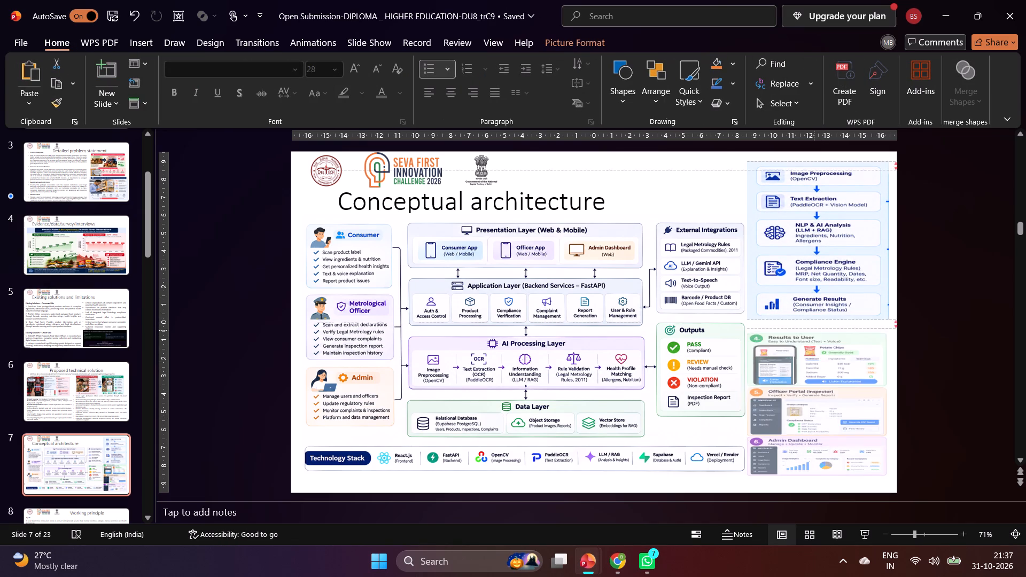
left_click_drag(814, 330, 812, 326)
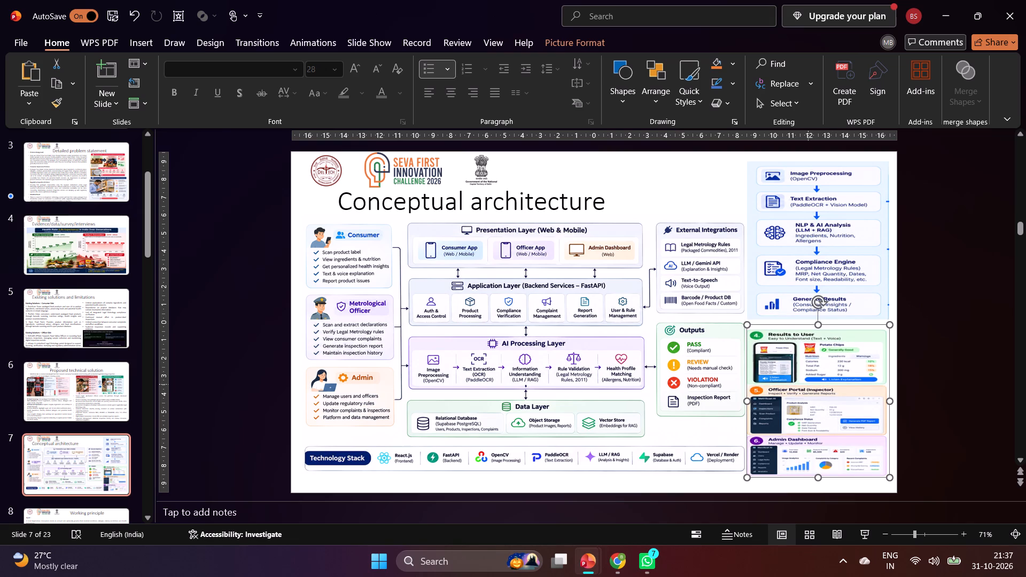
left_click_drag(818, 478, 819, 482)
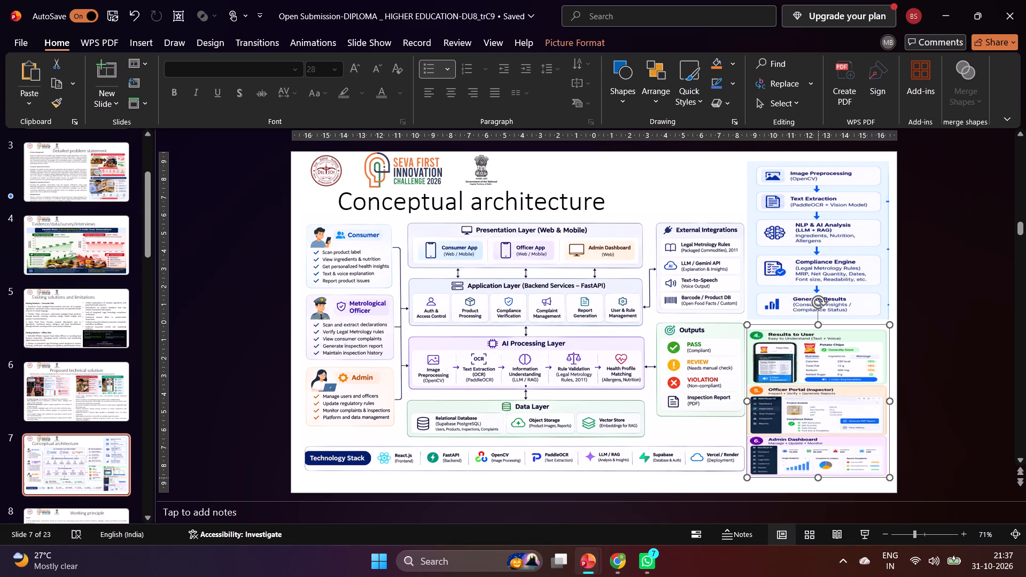
left_click_drag(819, 482, 820, 489)
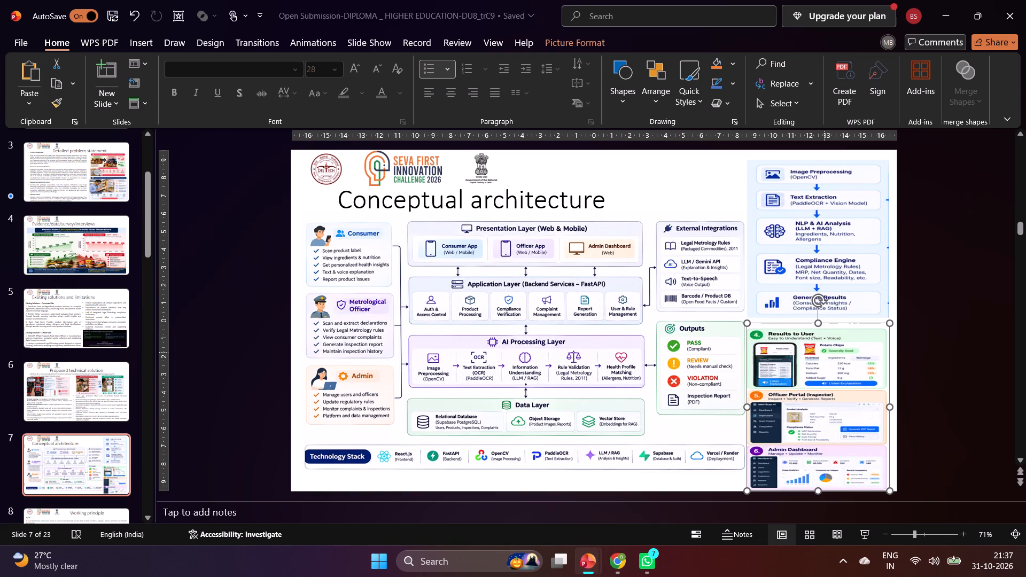
Nudge the three-panel results picture up against the AI processing picture and adjust its bottom edge near the slide's bottom.
left_click_drag(823, 352, 823, 347)
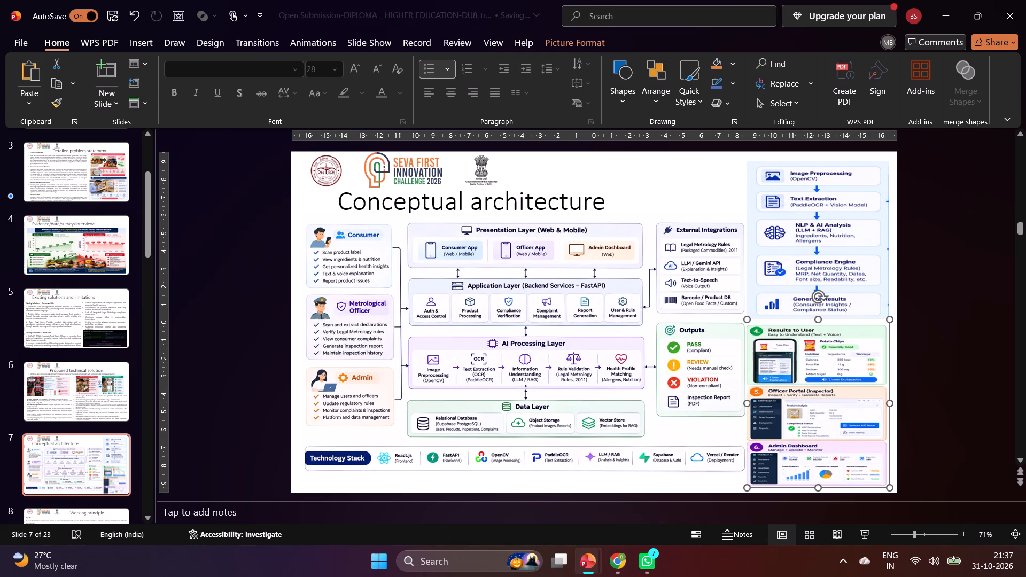
left_click(819, 488)
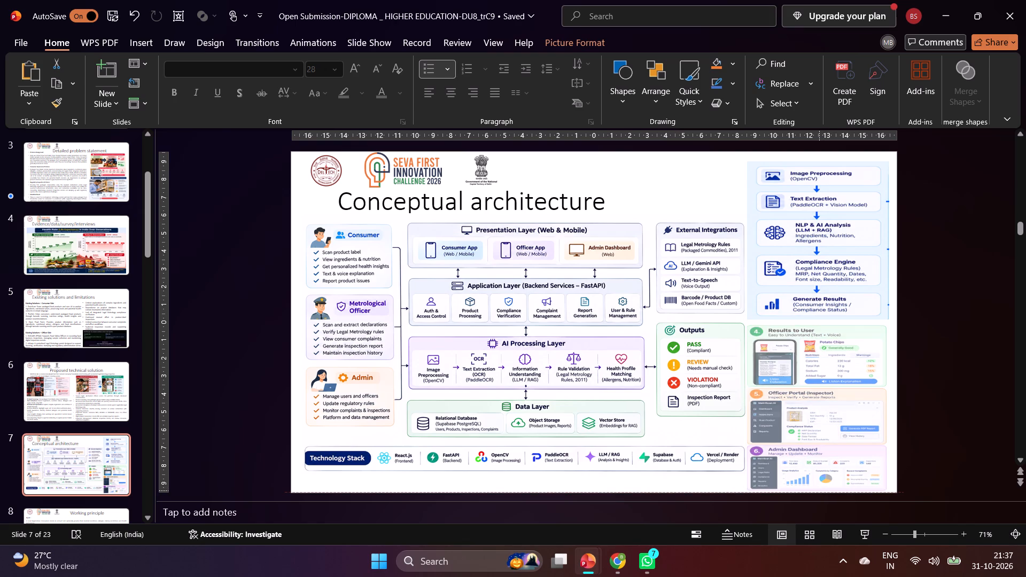
Stretch the main layered architecture diagram downward so its bottom lines up with the three-panel picture's.
left_click(525, 456)
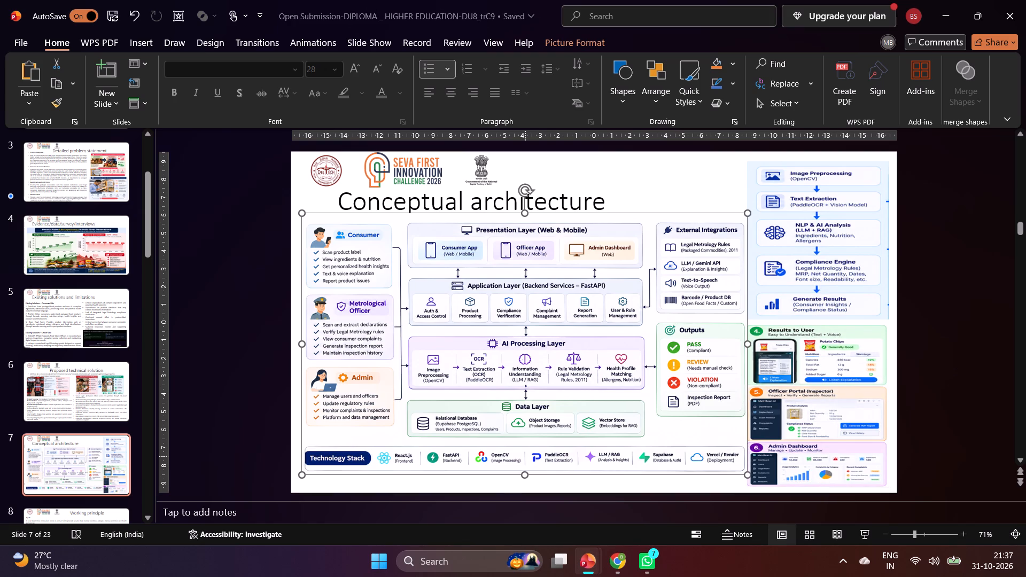
left_click_drag(524, 476, 524, 484)
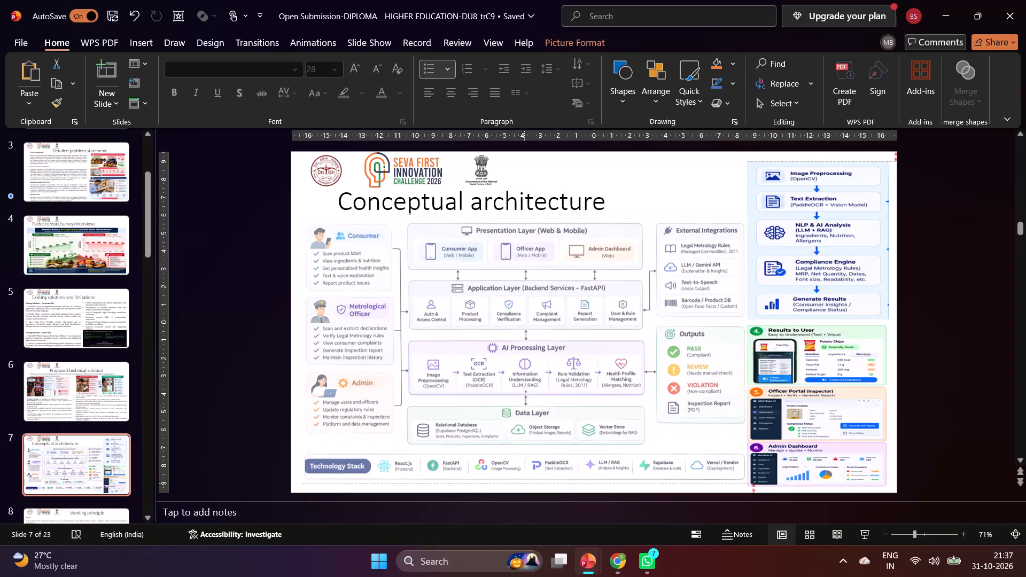
left_click_drag(524, 484, 527, 486)
left_click(246, 388)
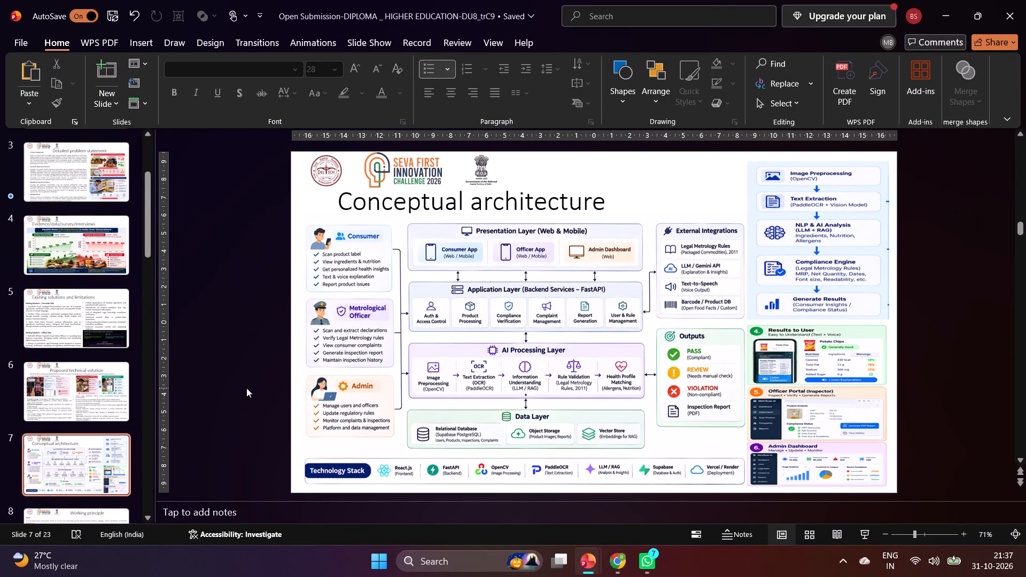
Shift the main architecture diagram slightly left, away from the picture column, and save the presentation.
left_click_drag(455, 318, 452, 318)
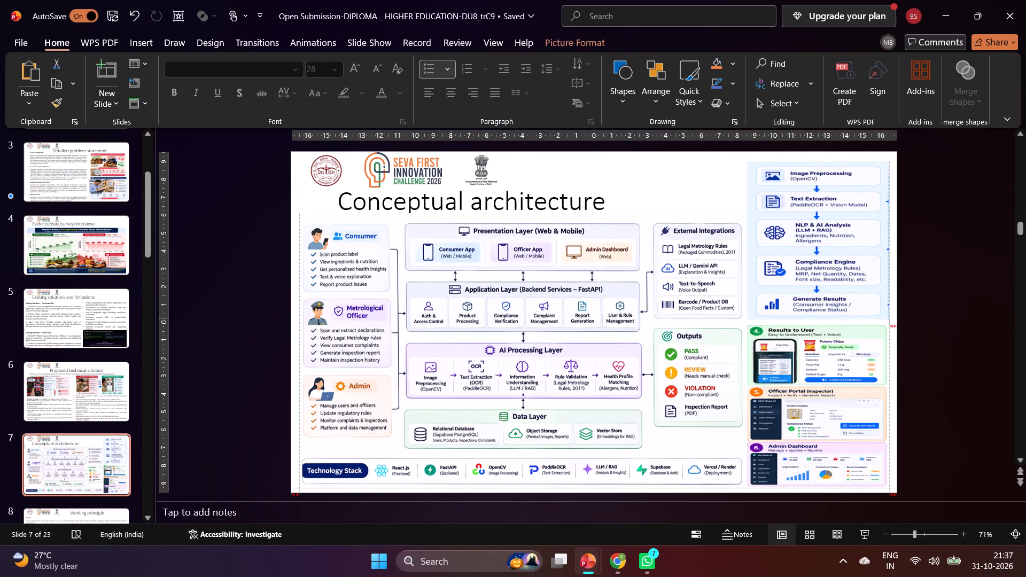
left_click_drag(452, 318, 450, 318)
left_click(219, 313)
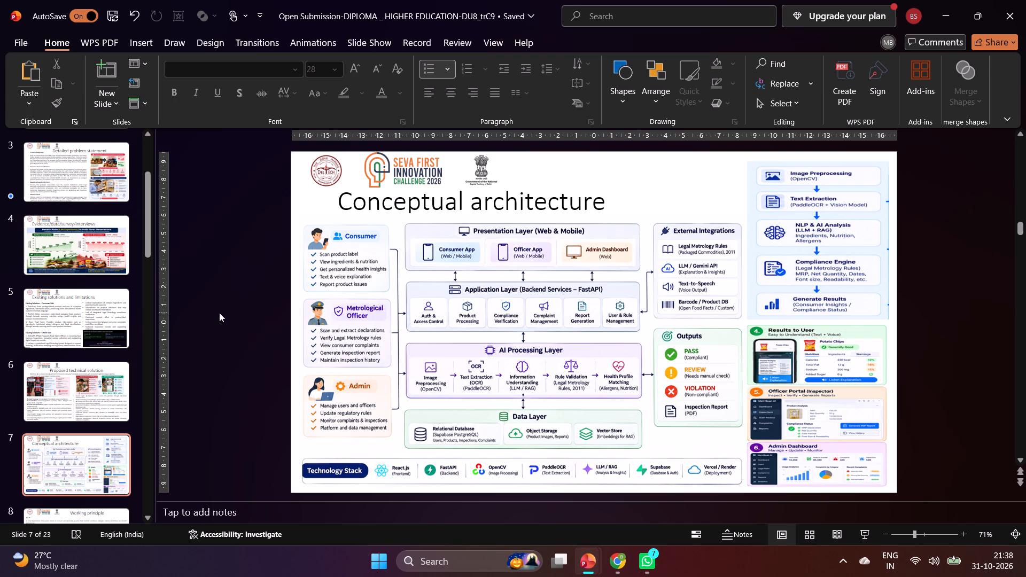
key("ctrl+s")
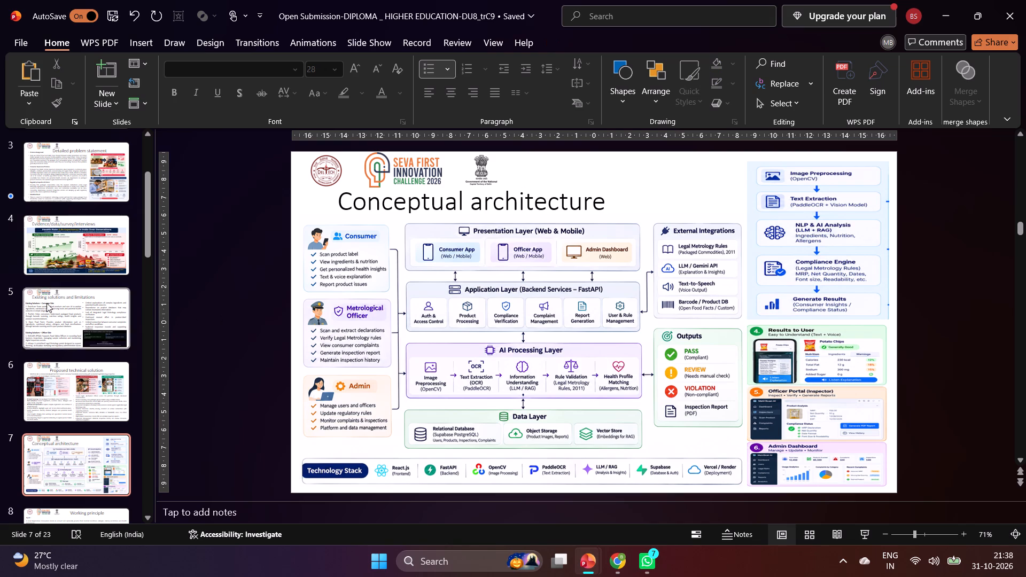
On the Detailed problem statement slide, move the title up and right, level with the logos and clear of the body text.
scroll(39, 202, "up", 4)
left_click(46, 303)
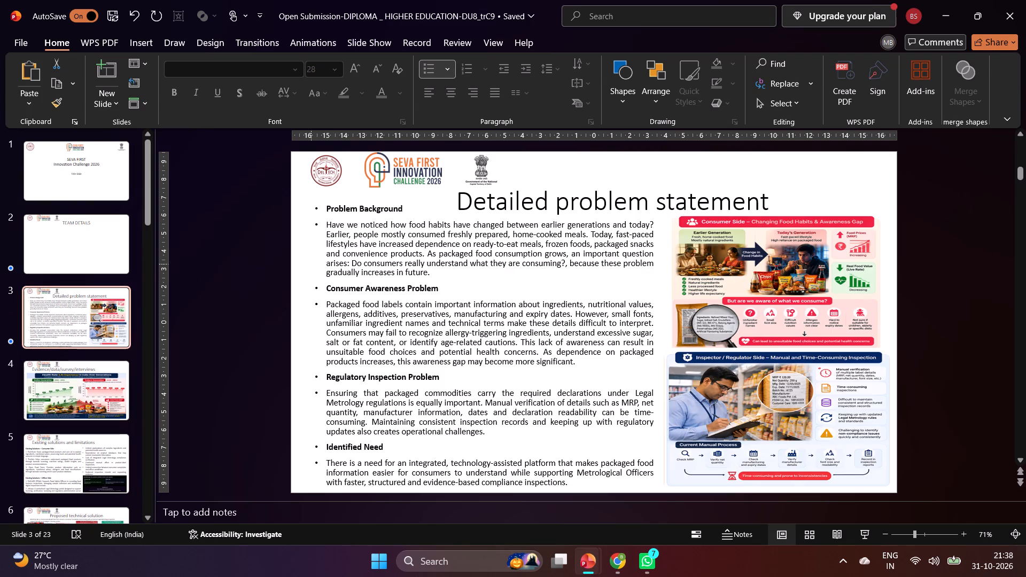
left_click(532, 209)
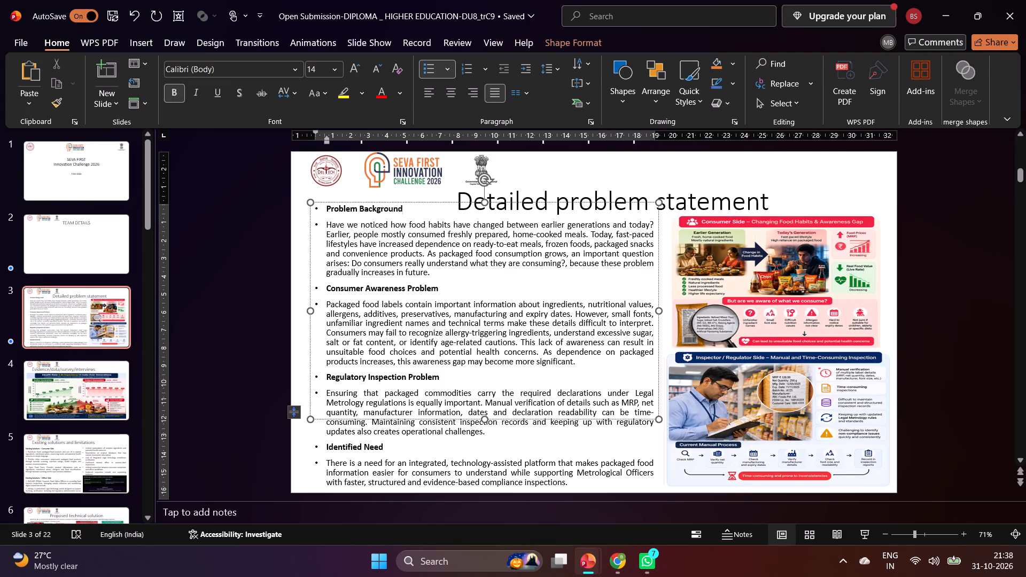
left_click(594, 204)
left_click(662, 199)
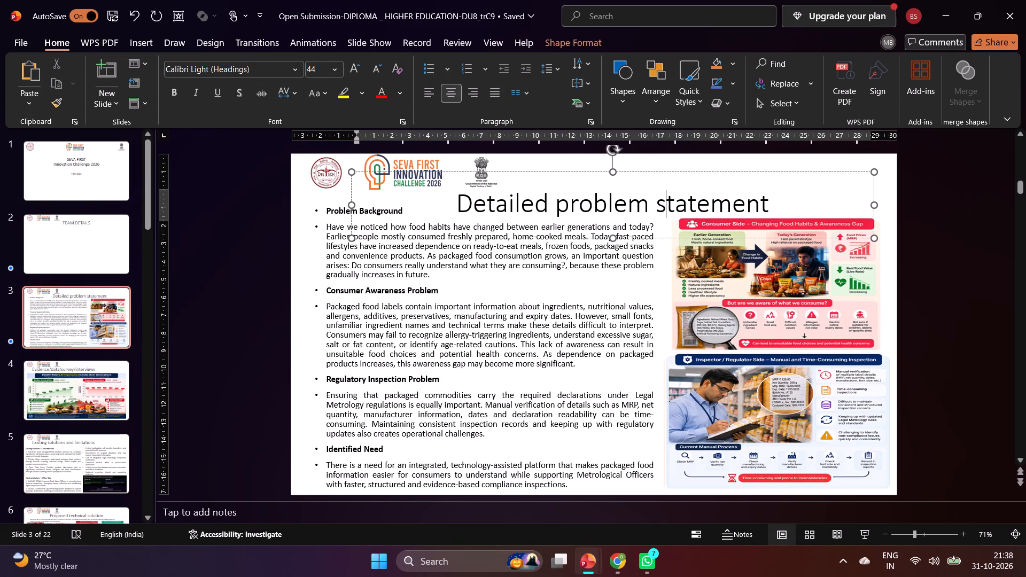
left_click_drag(667, 171, 740, 152)
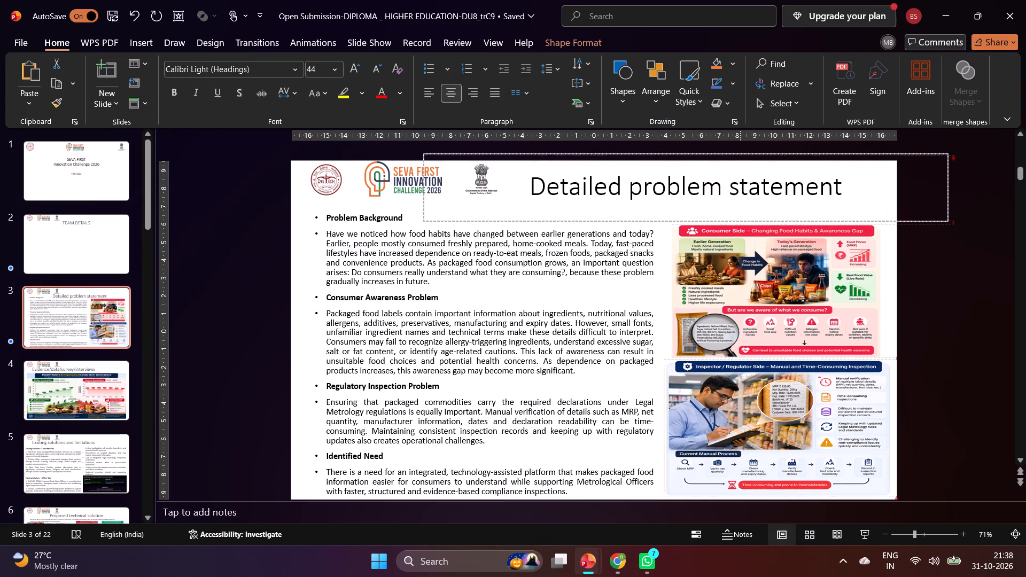
left_click_drag(740, 152, 740, 152)
left_click(932, 279)
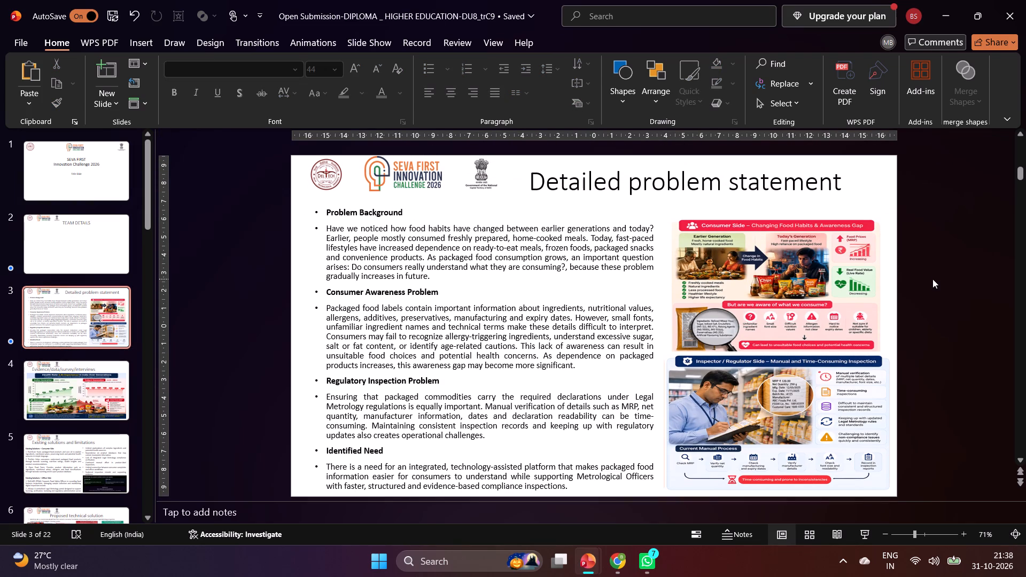
Remove the bullets from the Problem Background, Consumer Awareness Problem, Regulatory Inspection Problem and Identified Need headings.
left_click(465, 245)
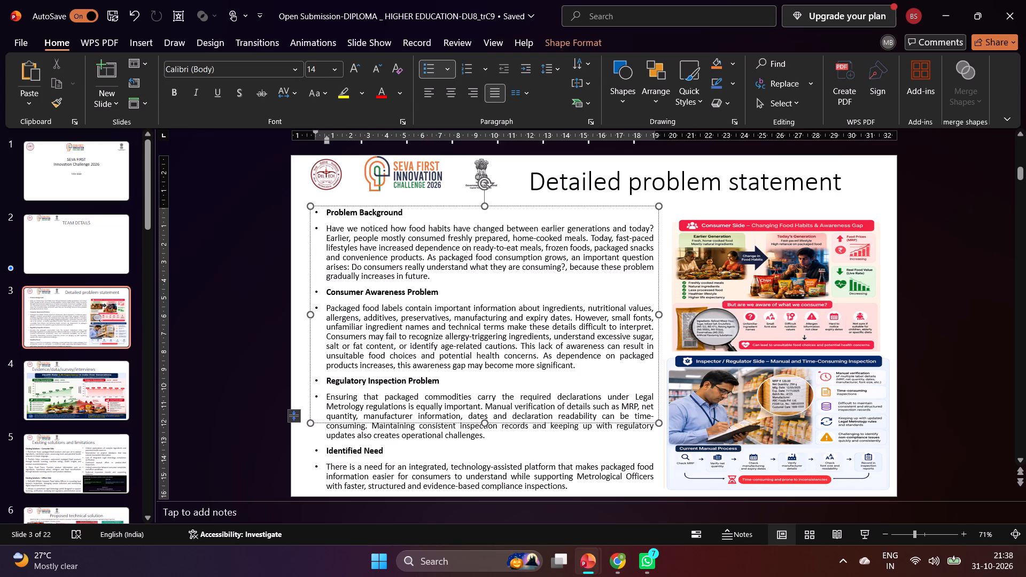
left_click(325, 214)
key("BackSpace")
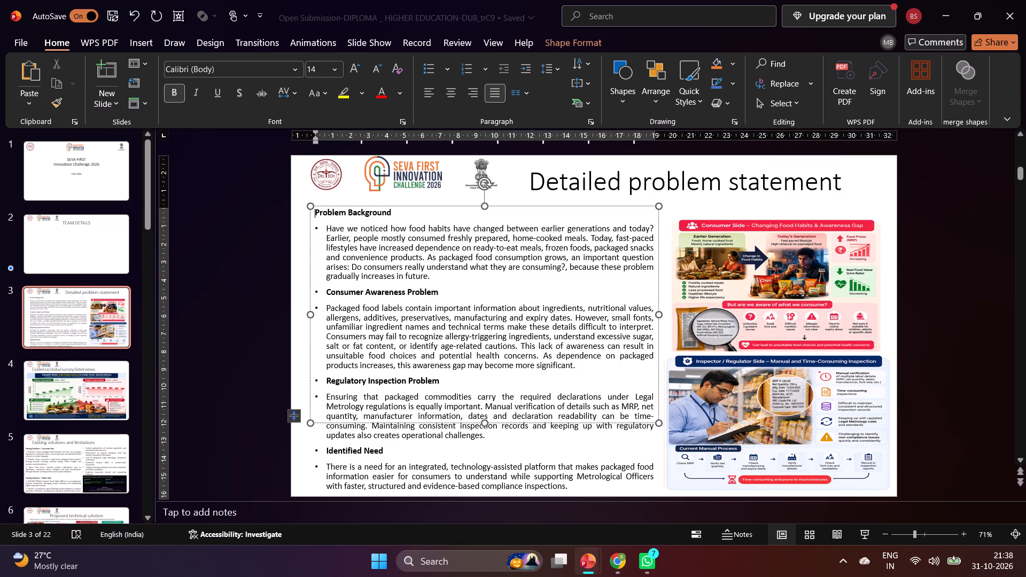
left_click(324, 290)
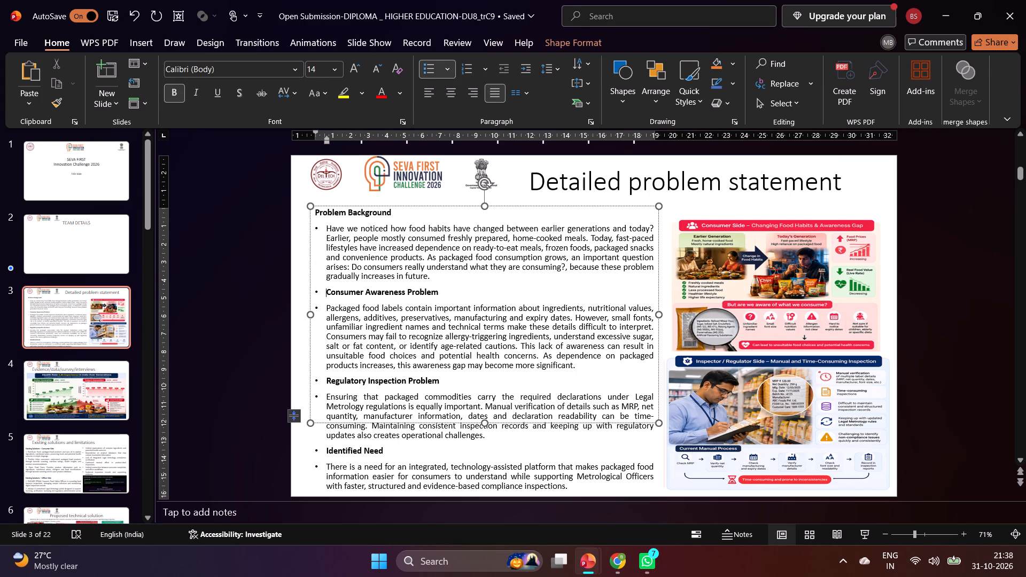
key("BackSpace")
left_click(324, 377)
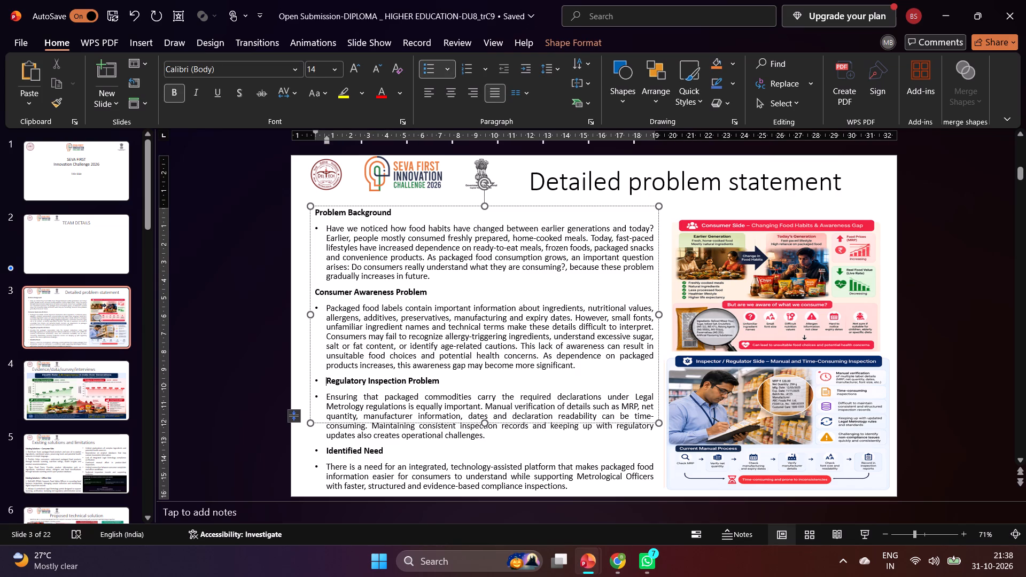
key("BackSpace")
left_click(327, 449)
key("BackSpace")
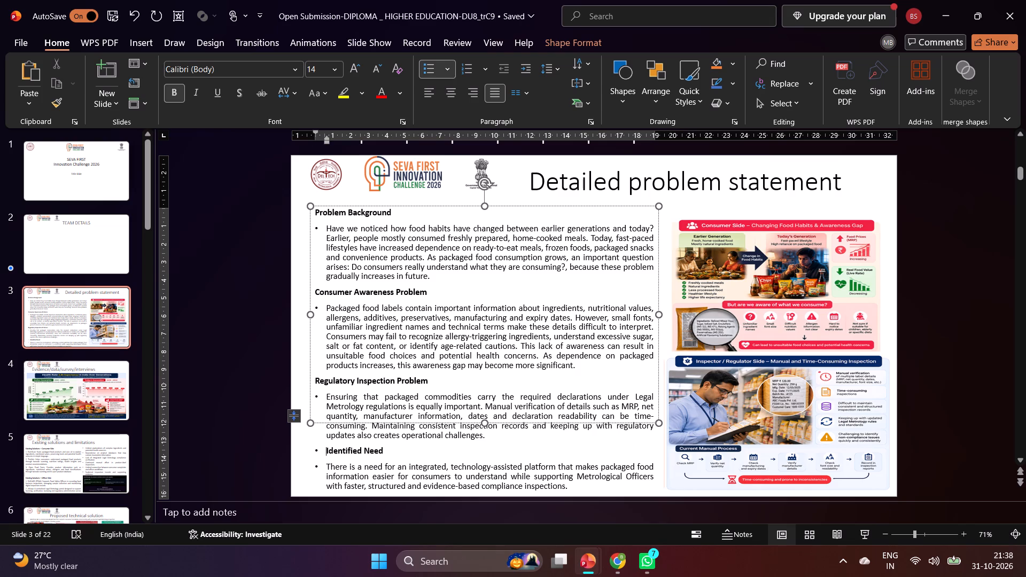
left_click(217, 433)
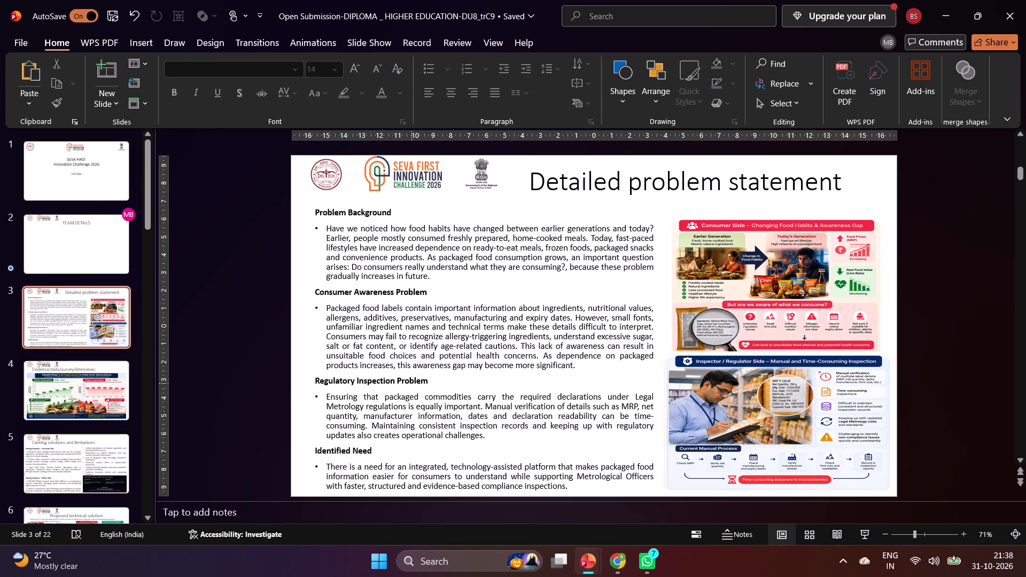
Move the Consumer Side picture up level with the text box's top and the Inspector / Regulator Side picture down to the slide's bottom edge.
left_click(722, 279)
left_click_drag(722, 279, 719, 266)
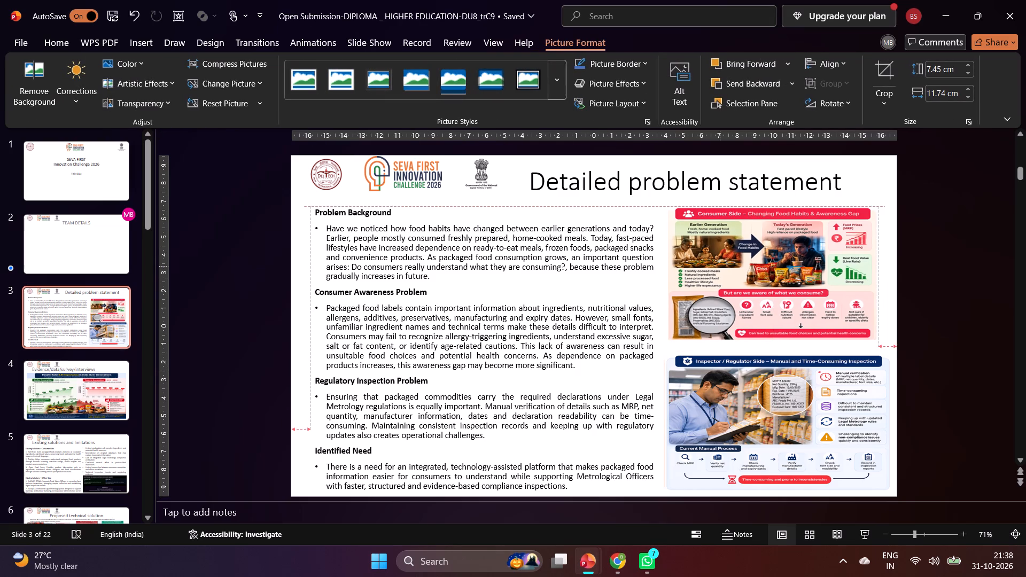
left_click_drag(719, 266, 720, 264)
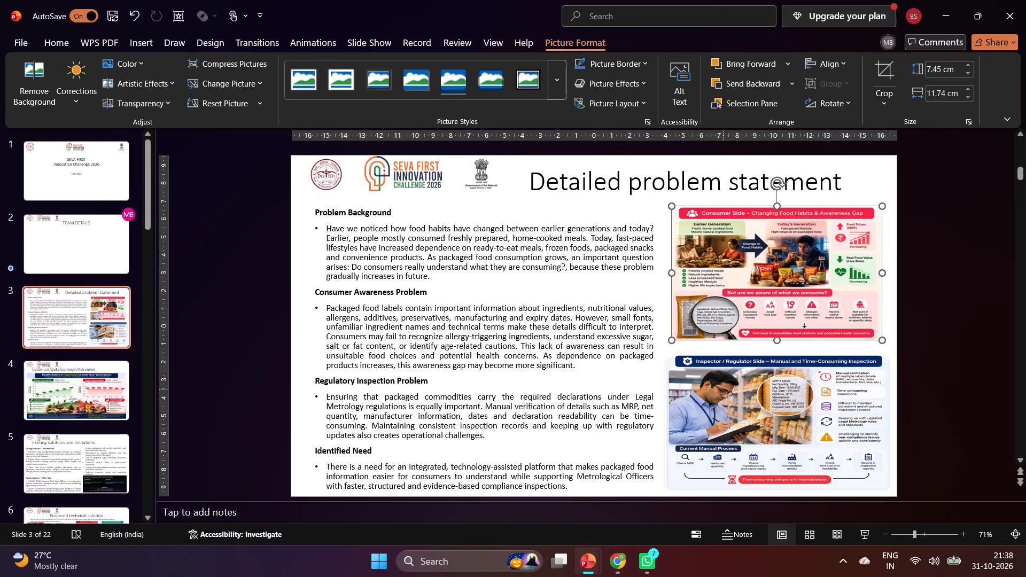
left_click_drag(723, 396, 724, 402)
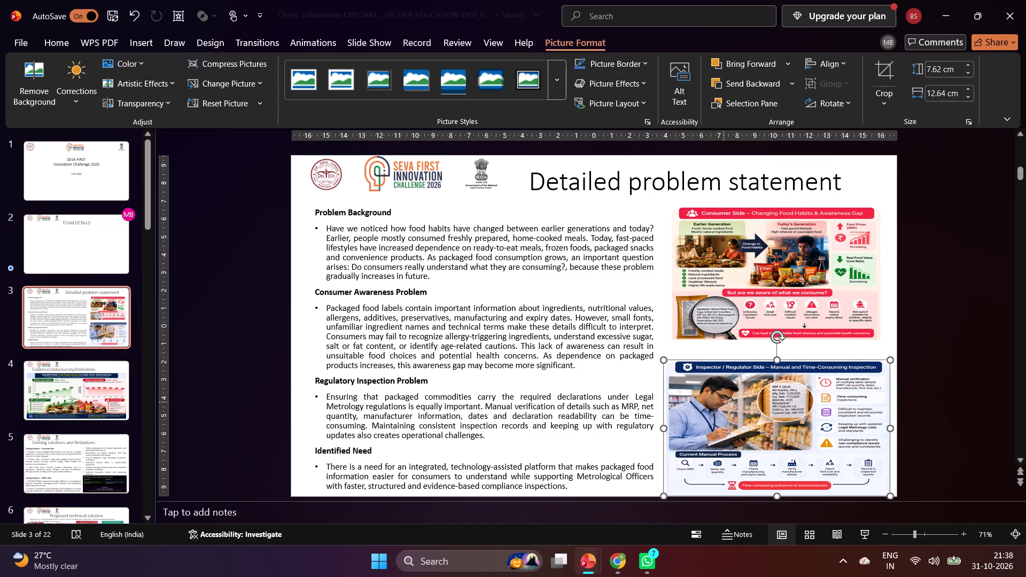
Widen the Consumer Side picture on both sides, from the text box's edge to the lower picture's right edge.
left_click(770, 285)
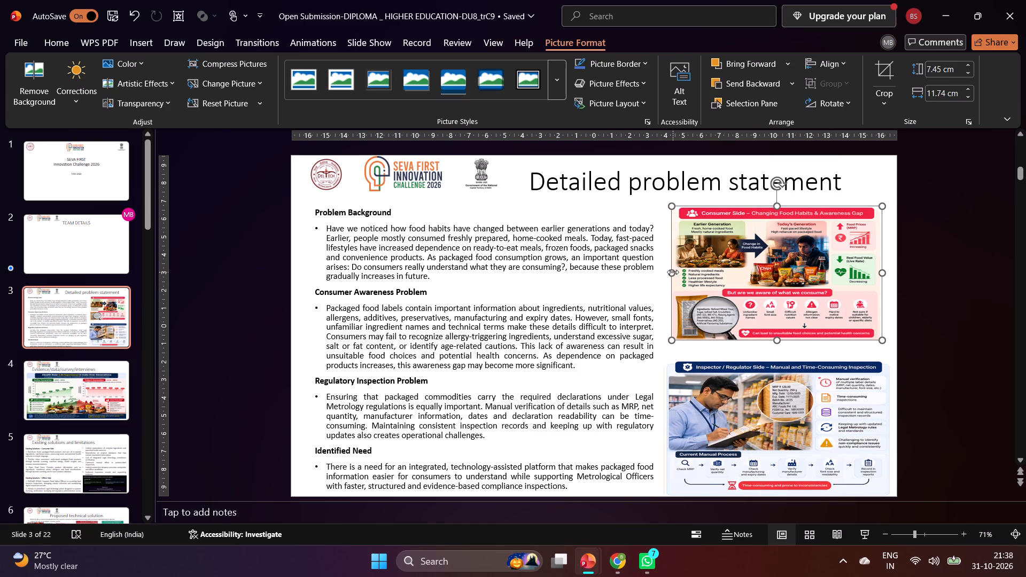
left_click_drag(673, 272, 660, 272)
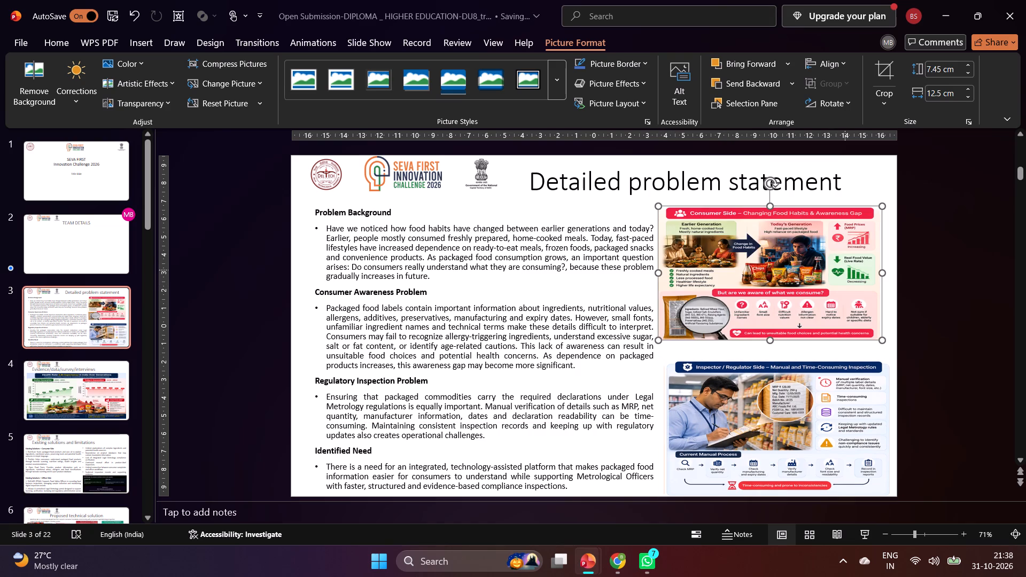
left_click_drag(883, 273, 890, 272)
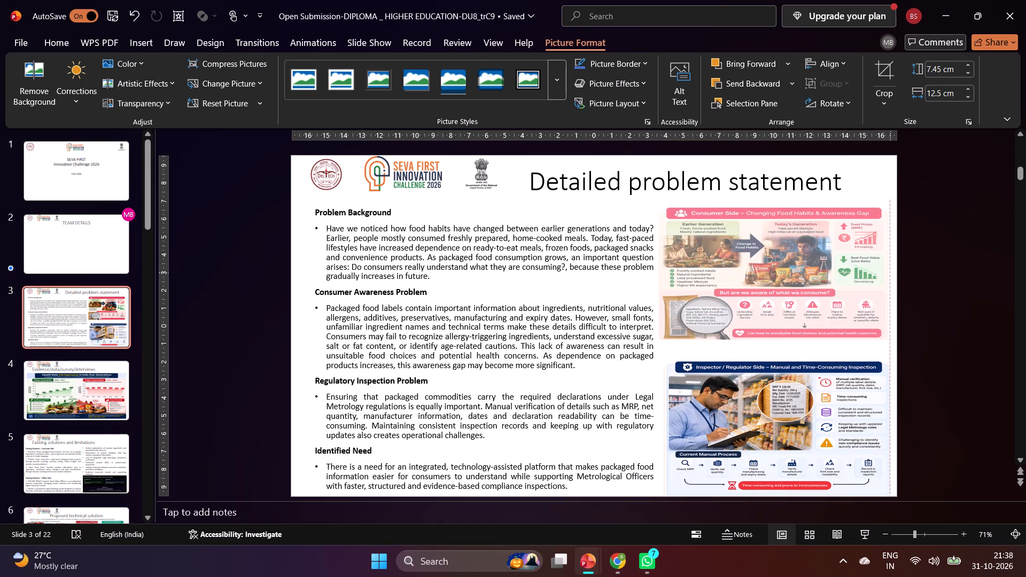
left_click_drag(890, 272, 888, 272)
Widen the Inspector / Regulator Side picture leftward to match the Consumer Side picture and raise it slightly off the slide's bottom.
left_click(836, 403)
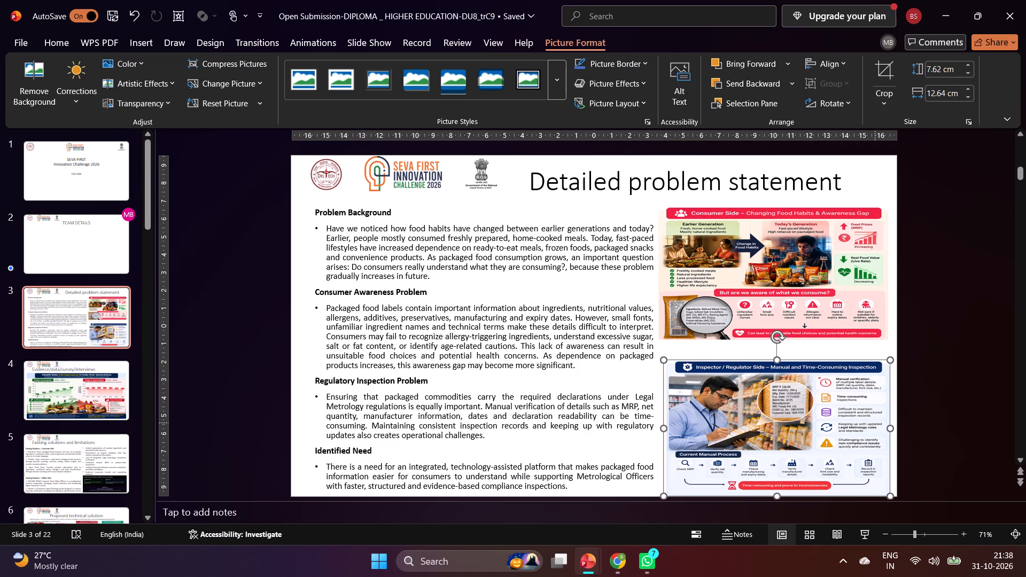
left_click(664, 427)
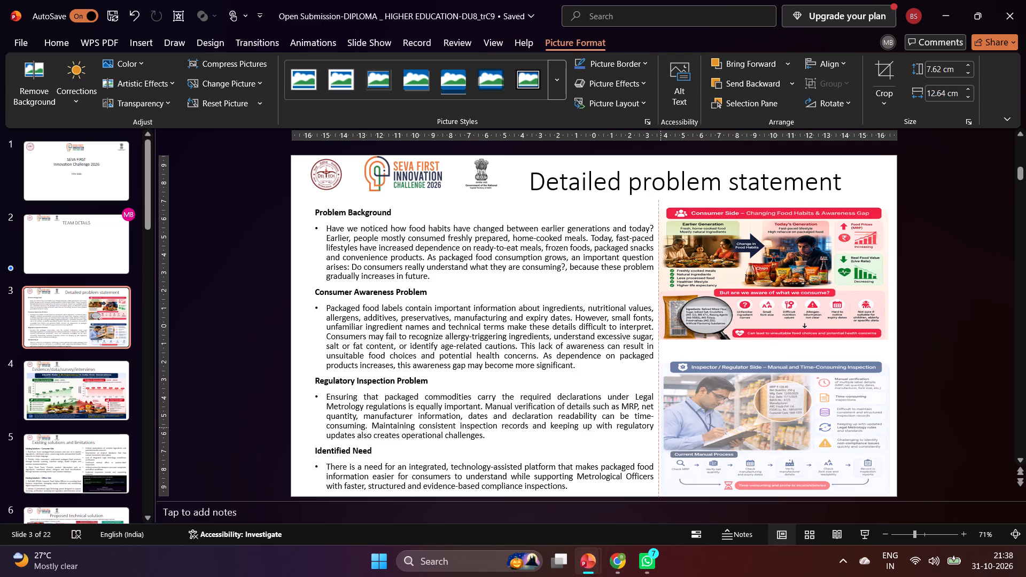
left_click(949, 412)
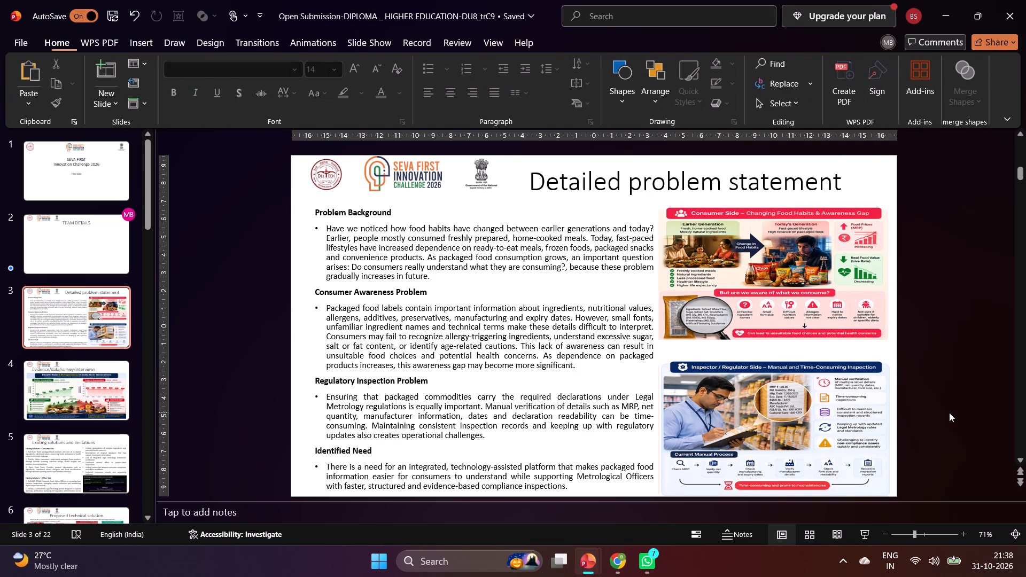
left_click(814, 417)
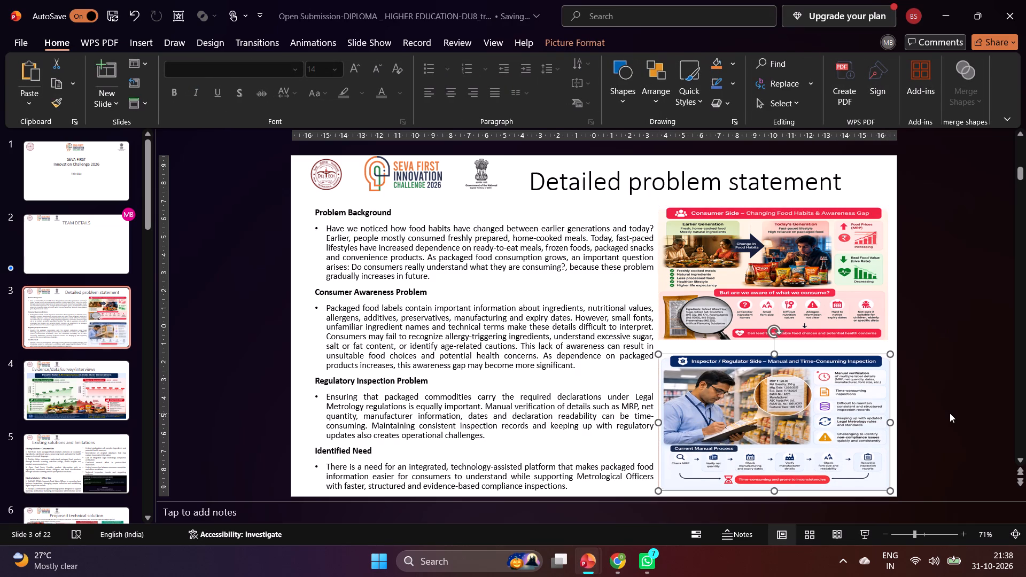
left_click(950, 413)
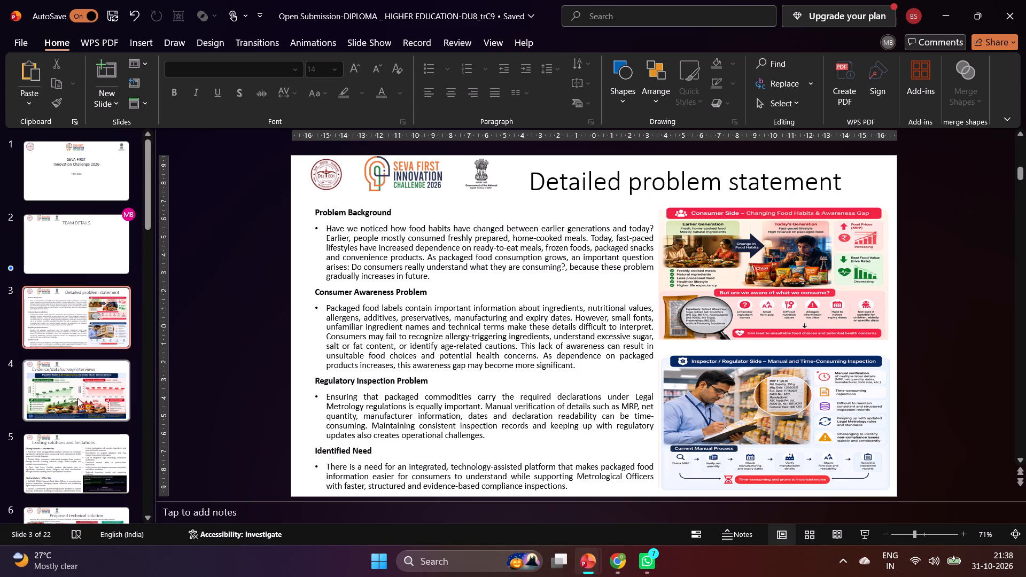
On the Evidence/data/survey/interviews slide, lower the life expectancy infographic slightly, extend its left edge outward and pull its right edge in slightly.
left_click(77, 398)
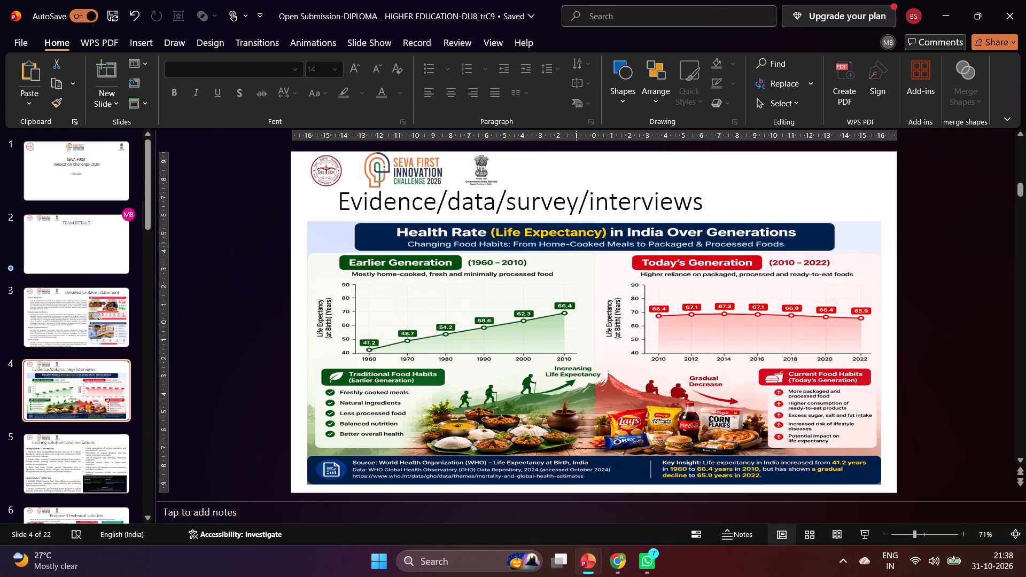
left_click(576, 244)
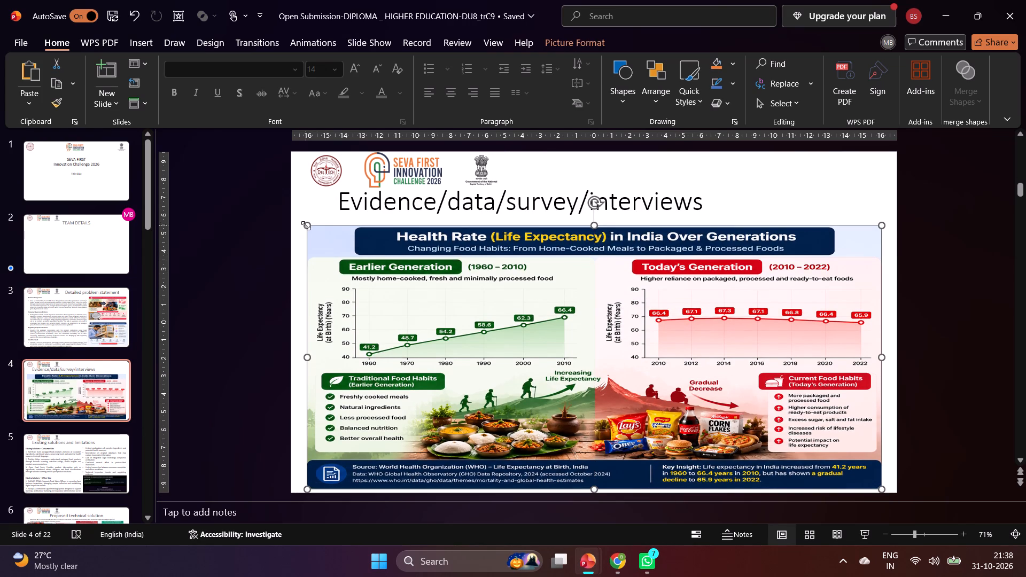
left_click_drag(307, 356, 302, 355)
left_click(881, 356)
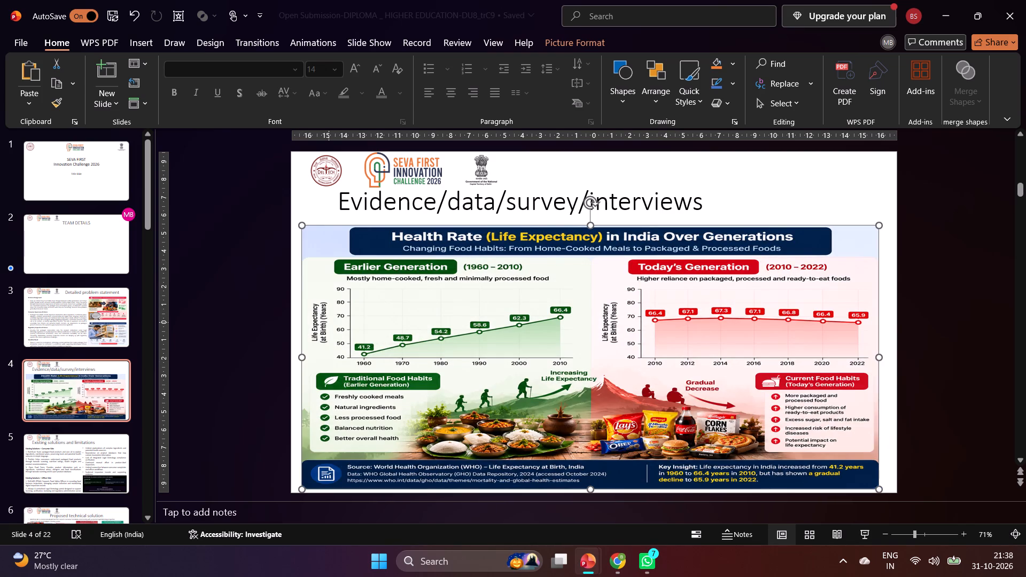
left_click(173, 331)
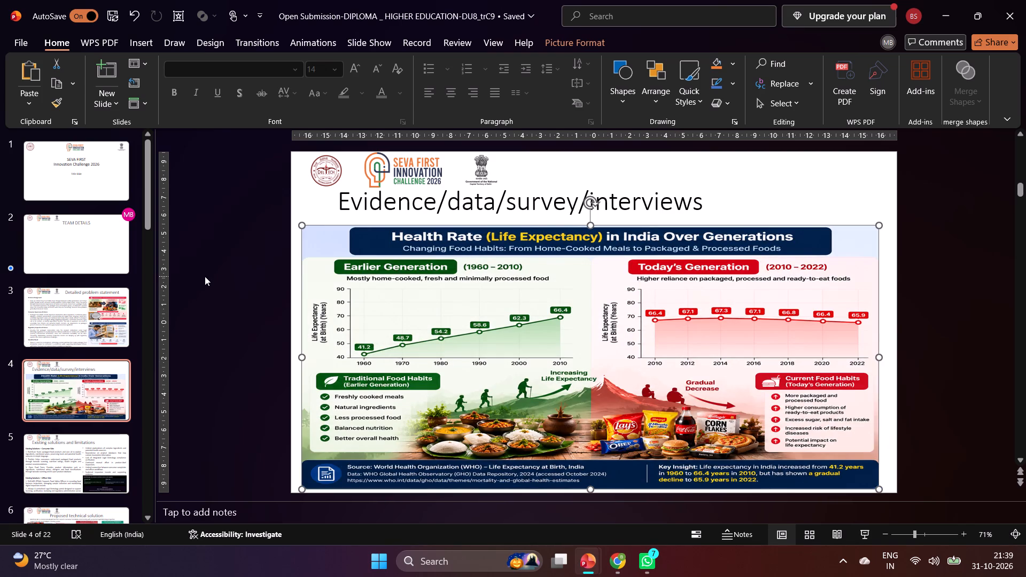
left_click(226, 280)
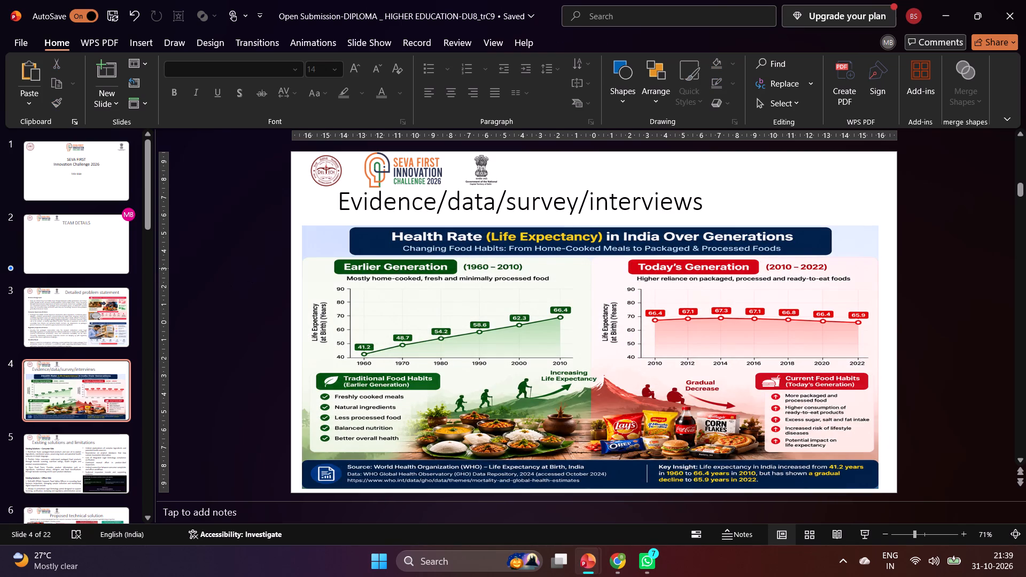
Nudge the life expectancy infographic up and slightly to the right, centring it better below the Evidence/data/survey/interviews title.
left_click_drag(559, 304, 562, 297)
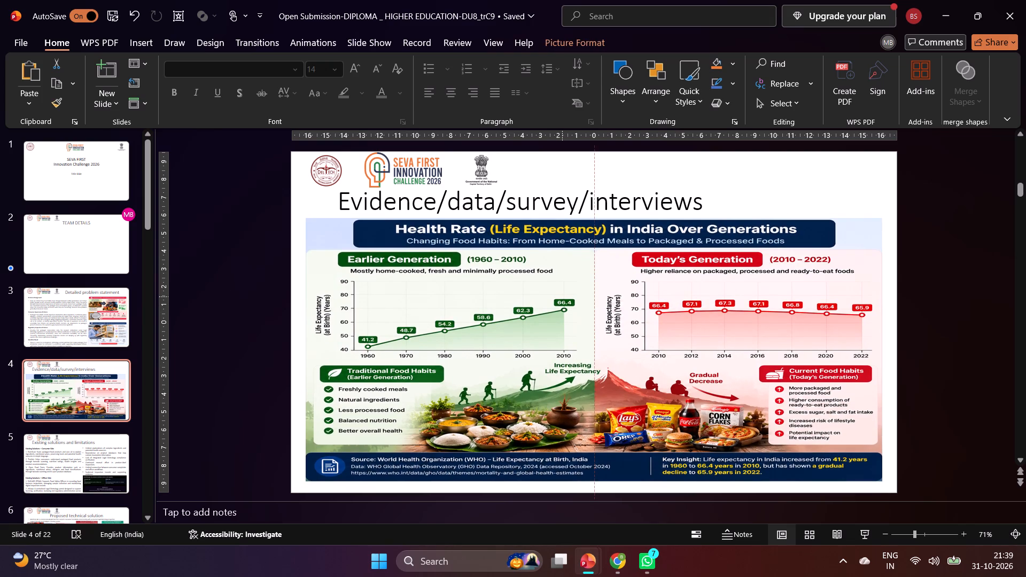
left_click_drag(562, 297, 562, 297)
left_click(252, 280)
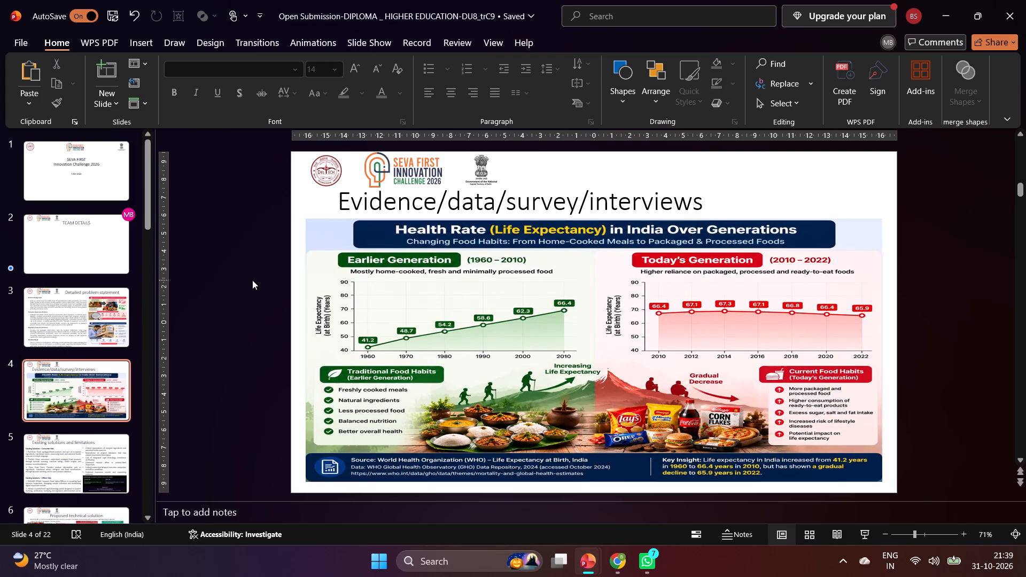
On the Existing solutions and limitations slide, move the title up and right so it sits beside the logos.
scroll(61, 443, "down", 1)
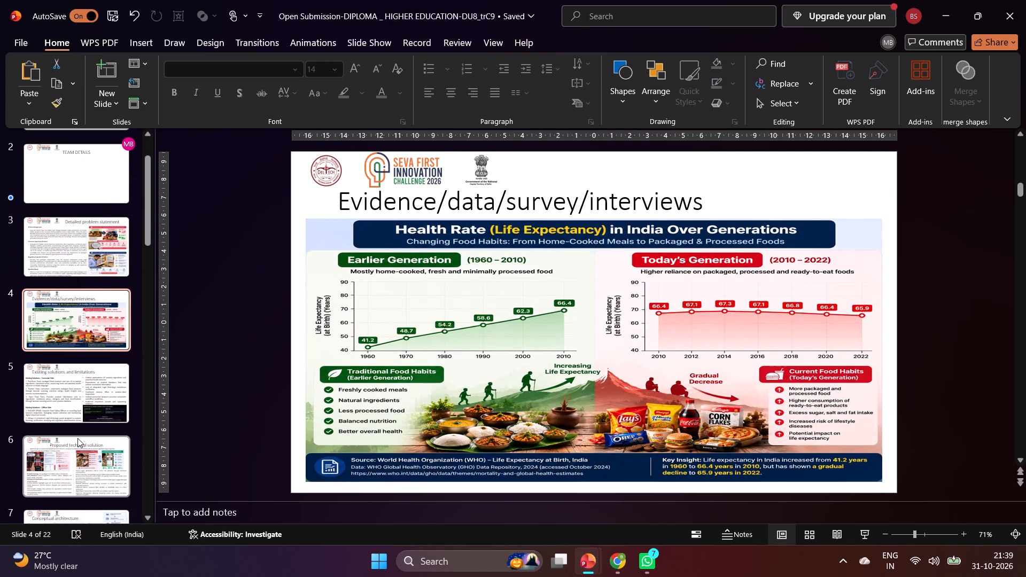
left_click(76, 402)
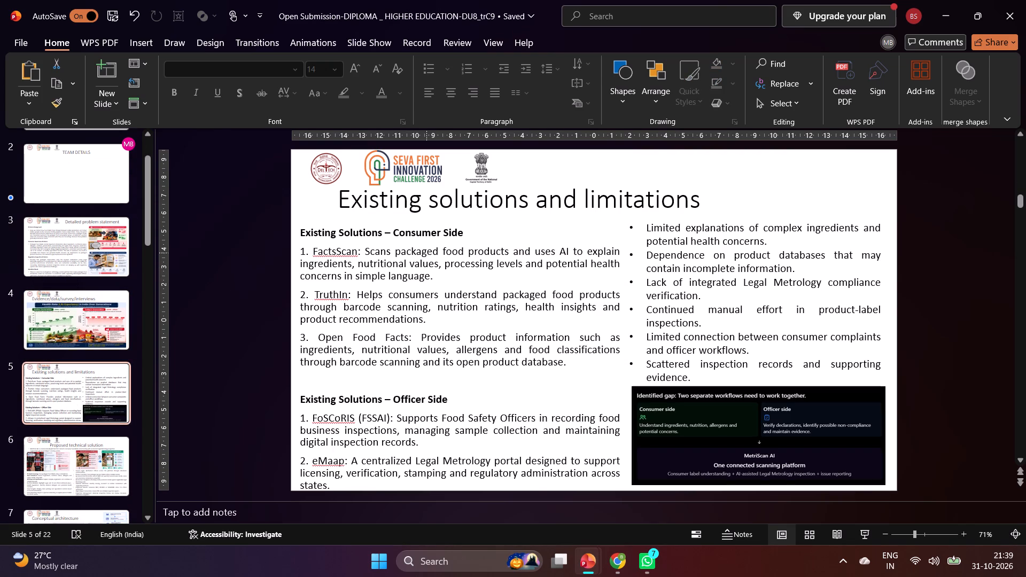
left_click(561, 185)
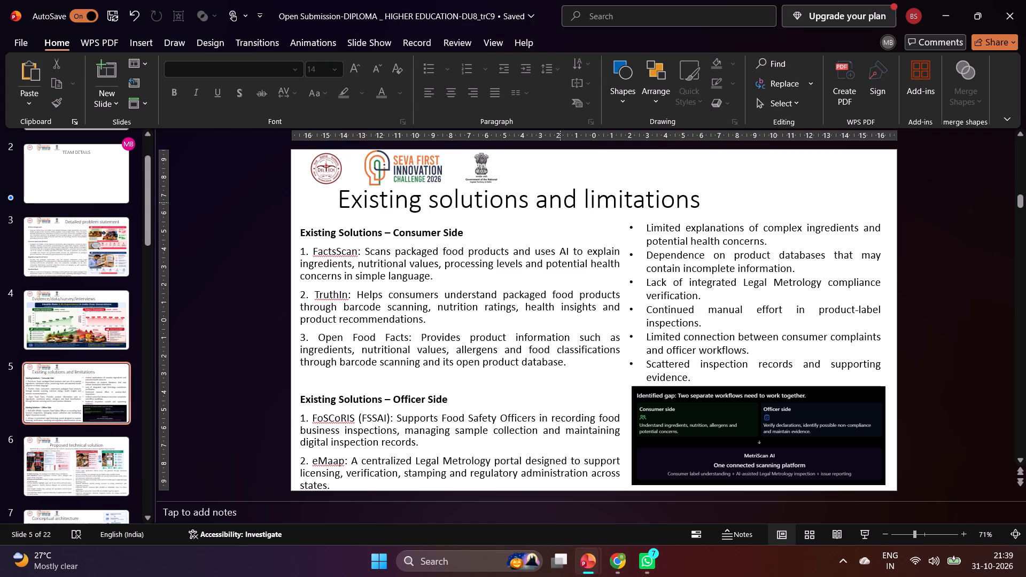
left_click(559, 204)
left_click_drag(561, 168, 692, 146)
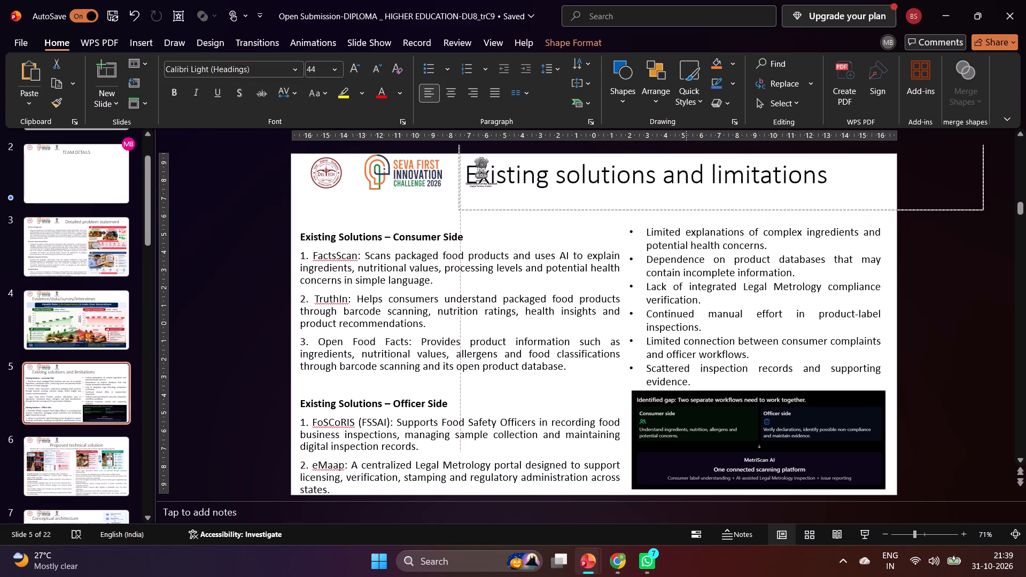
left_click_drag(692, 146, 728, 159)
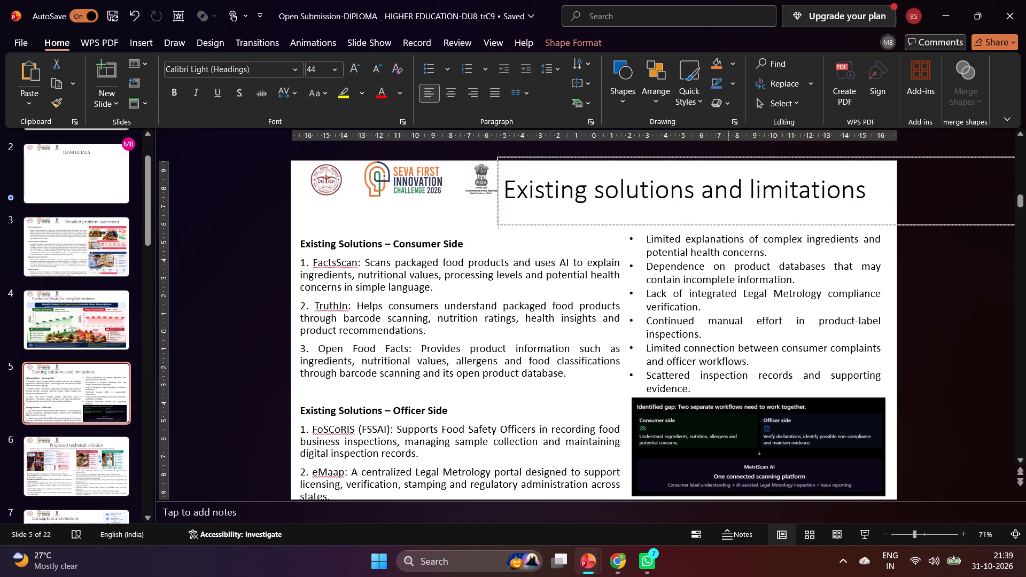
left_click_drag(728, 159, 733, 155)
Raise the Existing Solutions text box slightly so its last lines clear the slide's bottom edge.
left_click(320, 261)
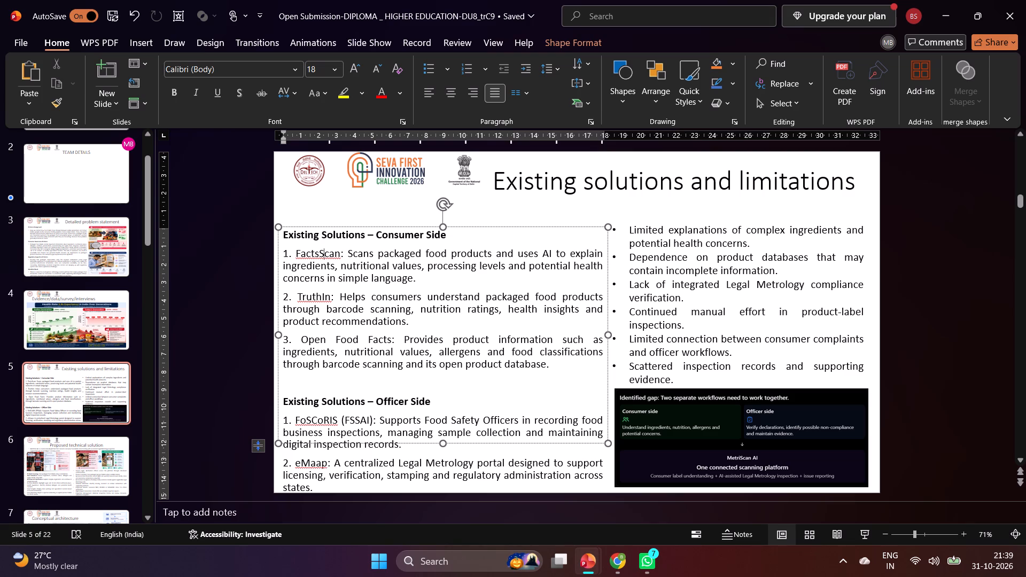
left_click_drag(467, 228, 467, 217)
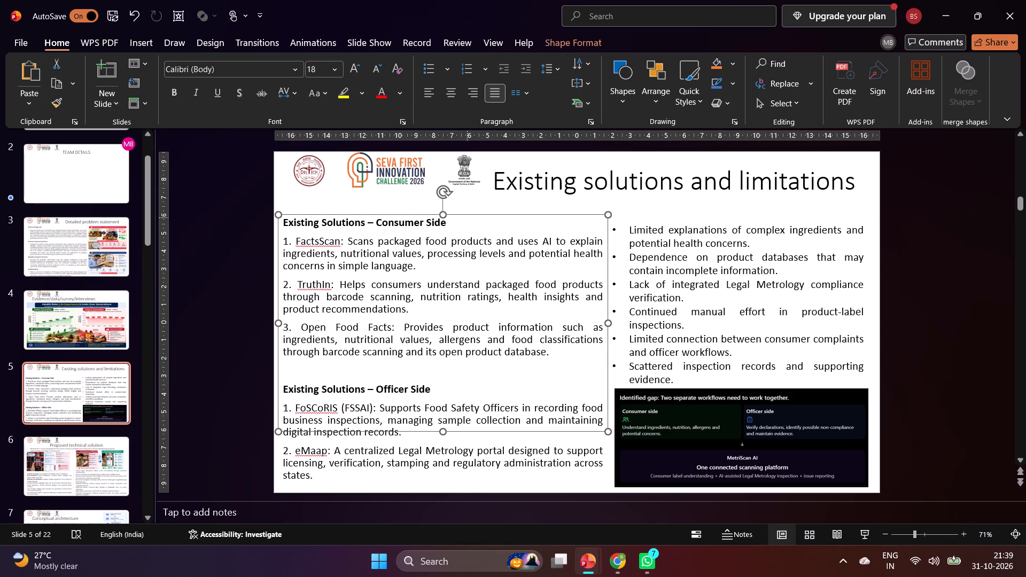
Copy the word "limitations" from the title onto a new unbulleted line above the bullet list in the right-hand text box.
left_click(700, 285)
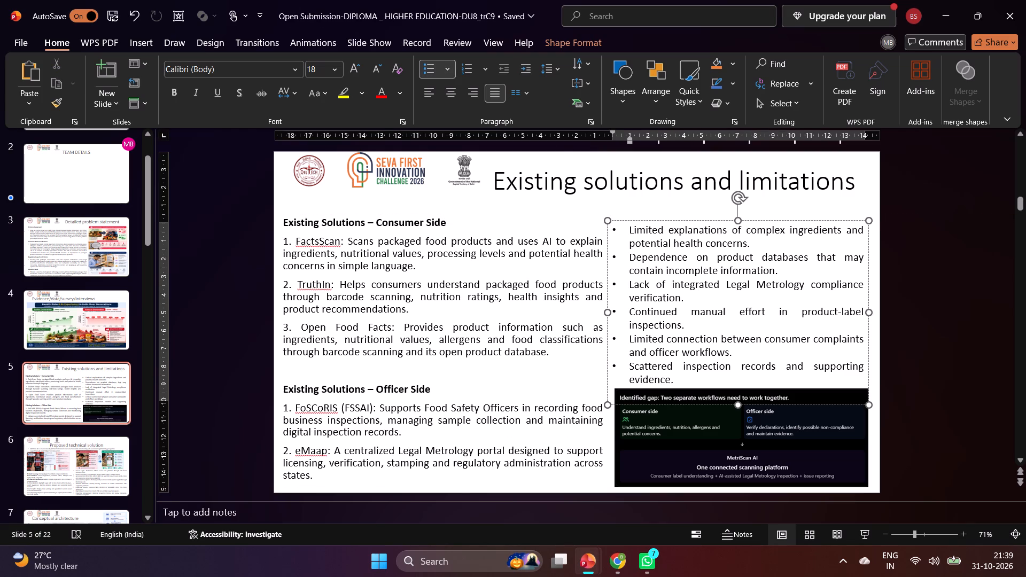
left_click(631, 207)
left_click(644, 239)
left_click_drag(741, 178, 776, 185)
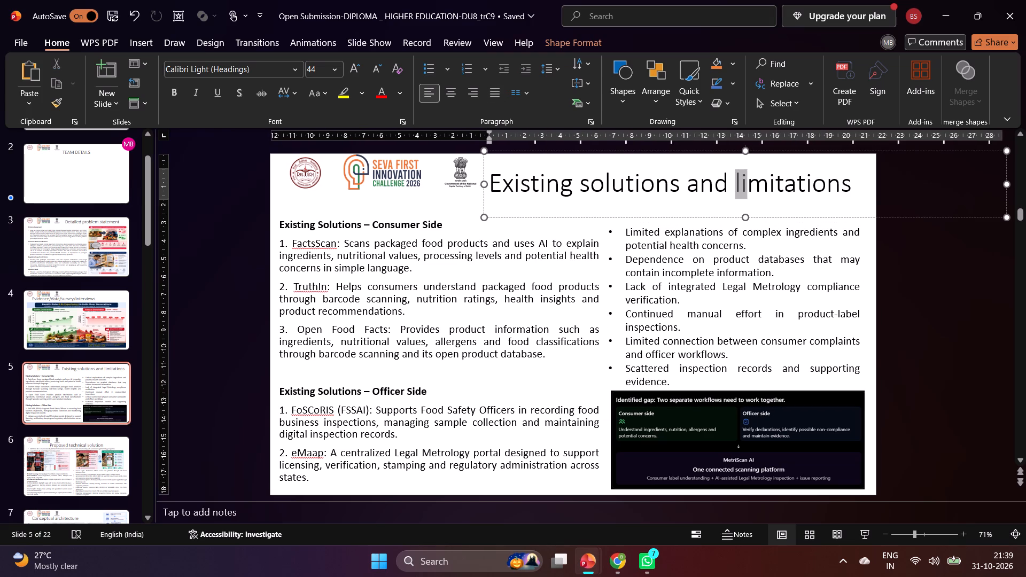
left_click_drag(776, 185, 895, 195)
key("ctrl+c")
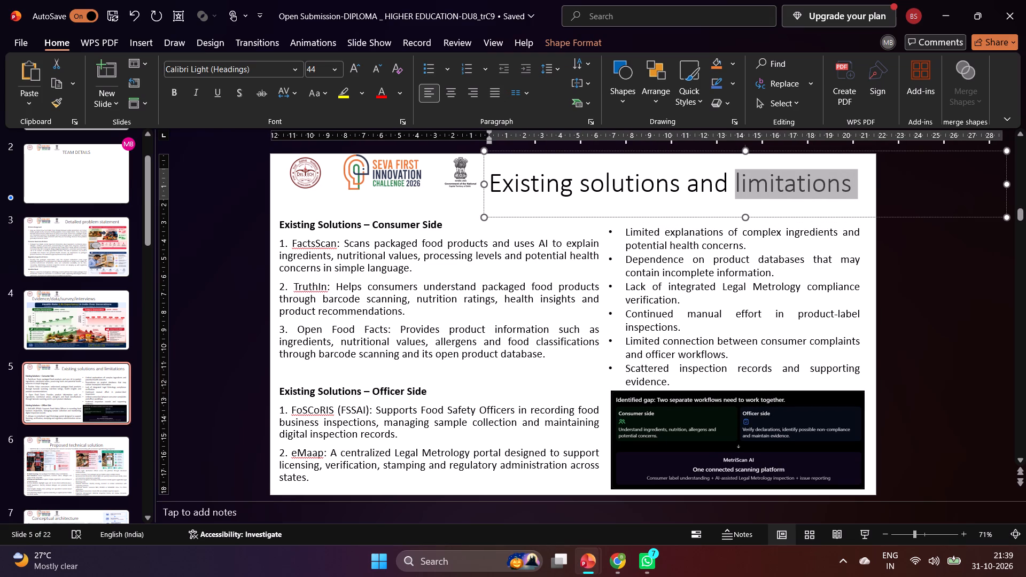
left_click(810, 277)
left_click(624, 229)
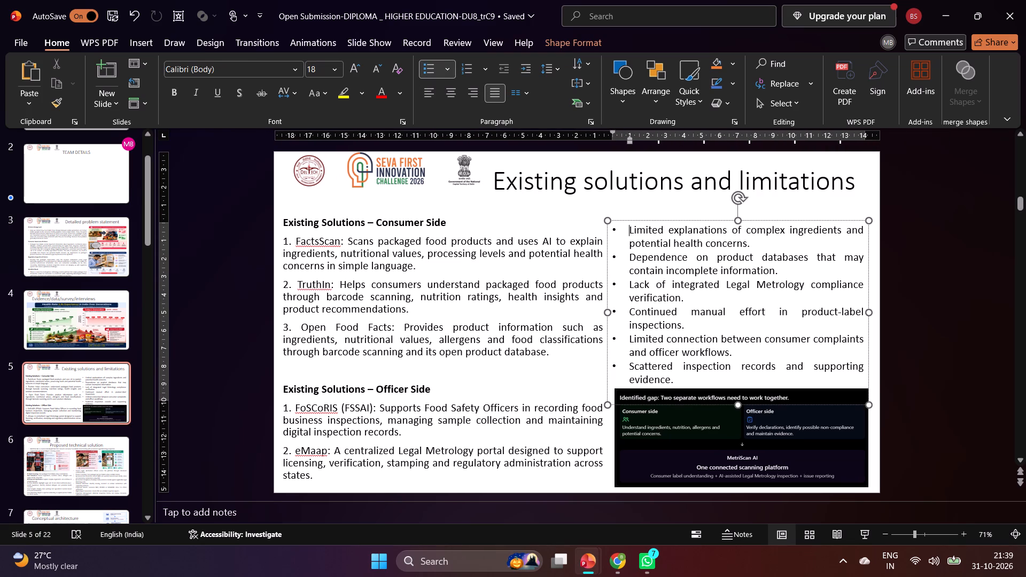
key("Return")
key("Up")
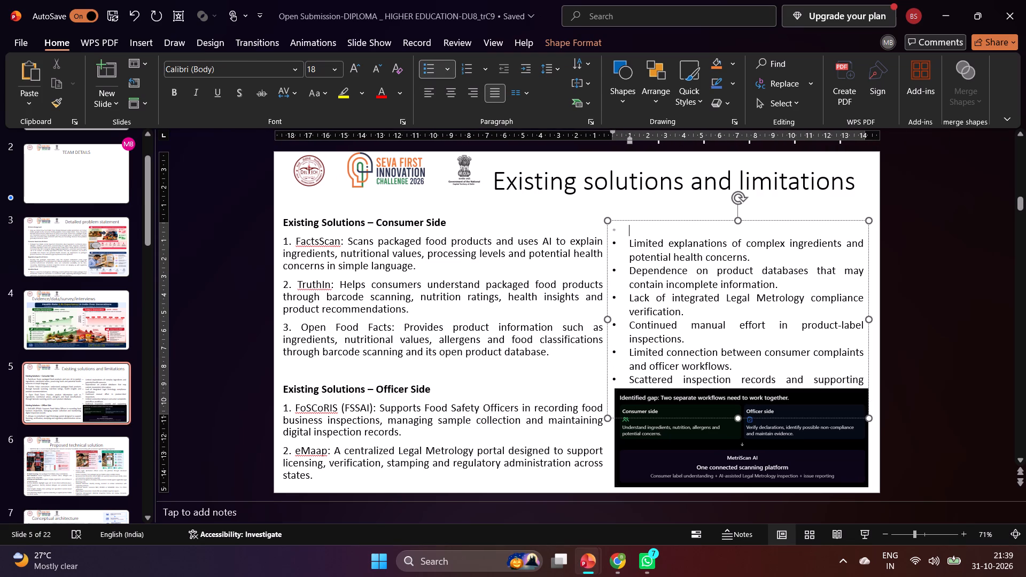
key("BackSpace")
key("ctrl+v")
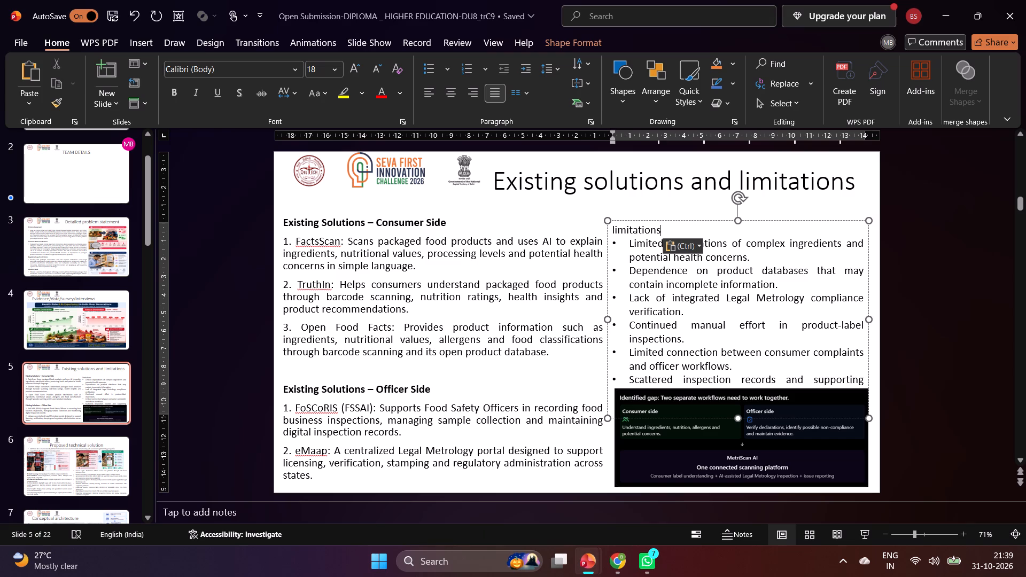
Make the new heading above the bullet list bold and capitalise it as "Limitations".
left_click_drag(665, 230, 594, 225)
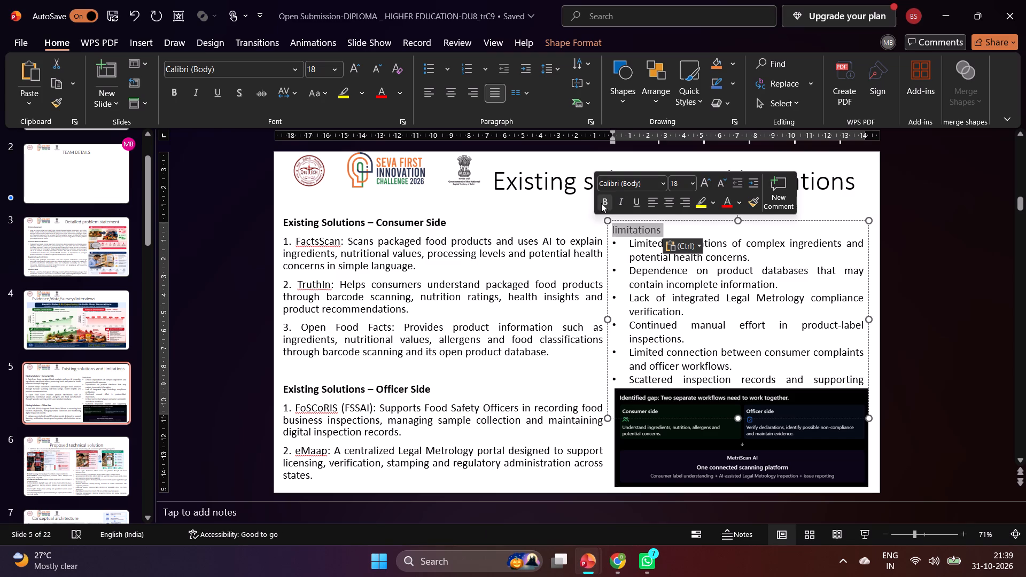
left_click(601, 203)
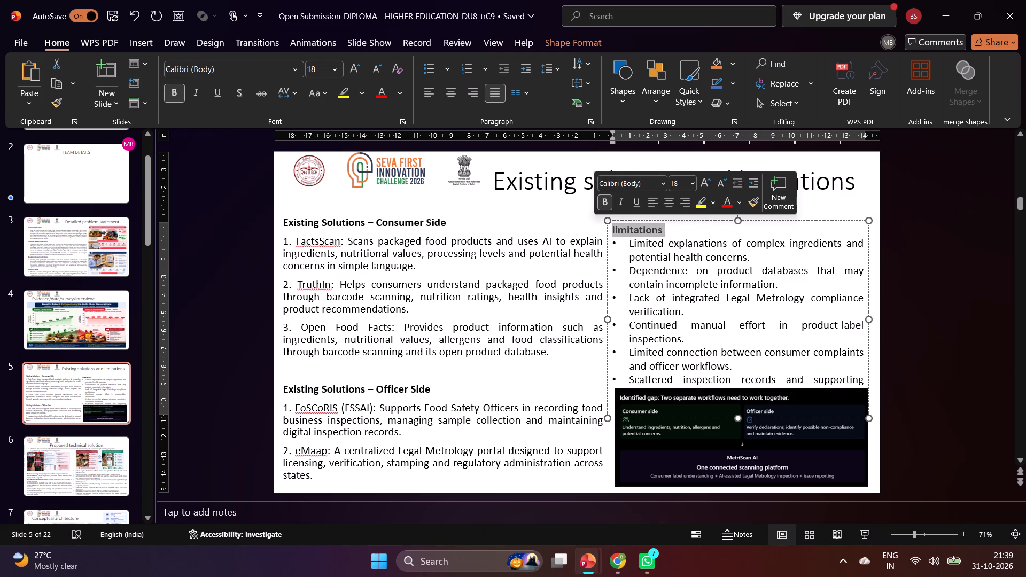
left_click(628, 238)
left_click(615, 229)
key("BackSpace")
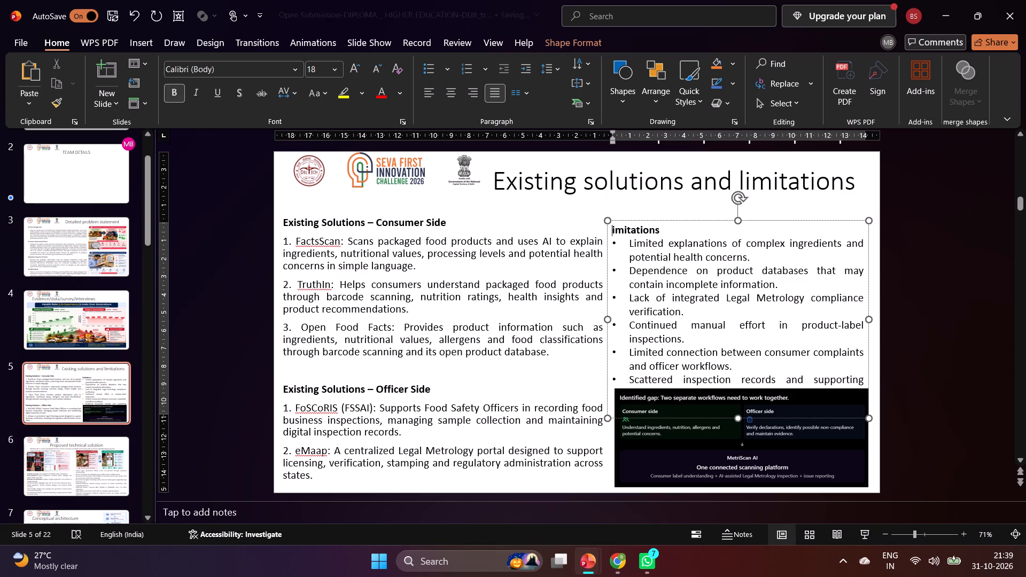
key("shift+l")
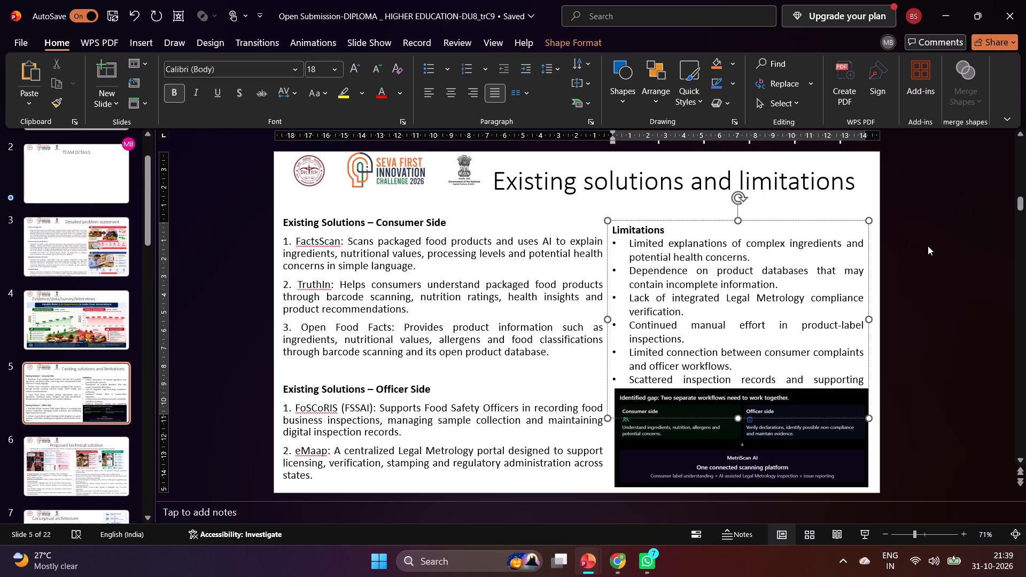
left_click(928, 246)
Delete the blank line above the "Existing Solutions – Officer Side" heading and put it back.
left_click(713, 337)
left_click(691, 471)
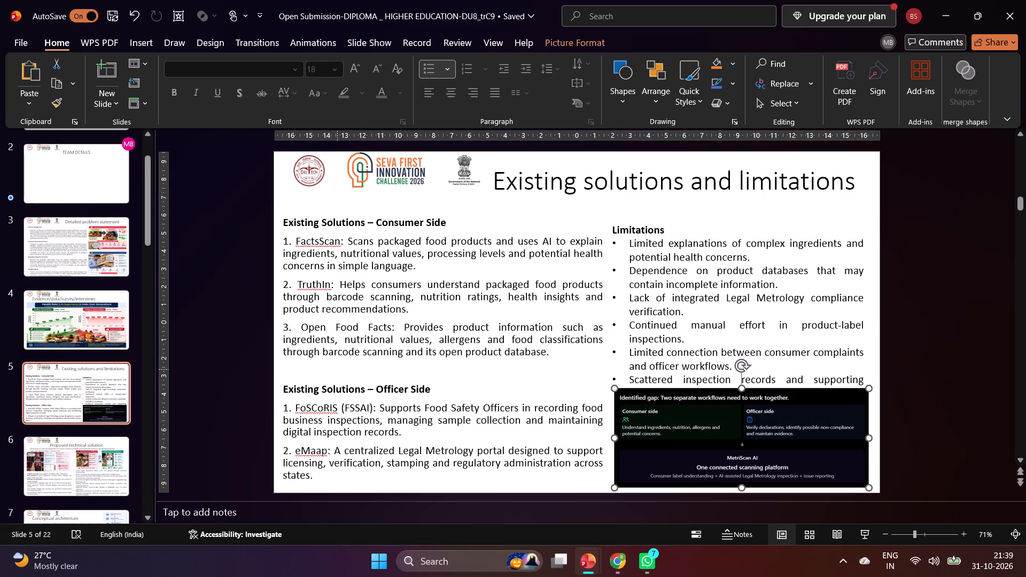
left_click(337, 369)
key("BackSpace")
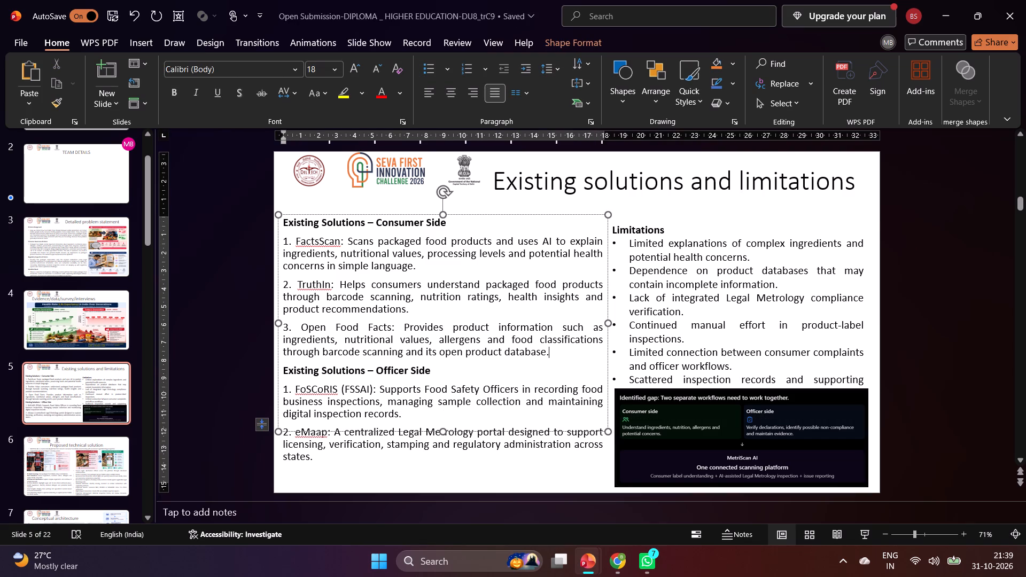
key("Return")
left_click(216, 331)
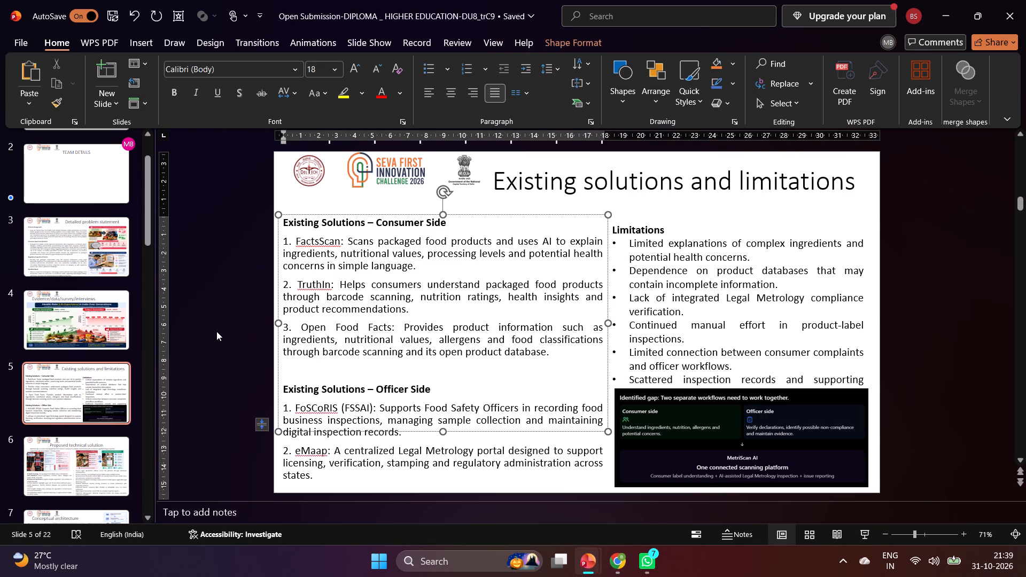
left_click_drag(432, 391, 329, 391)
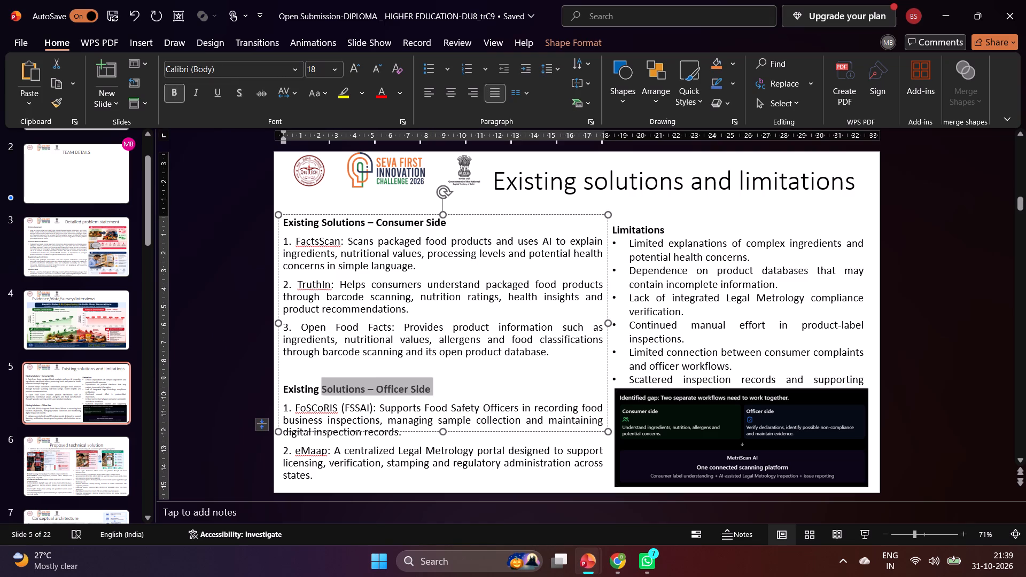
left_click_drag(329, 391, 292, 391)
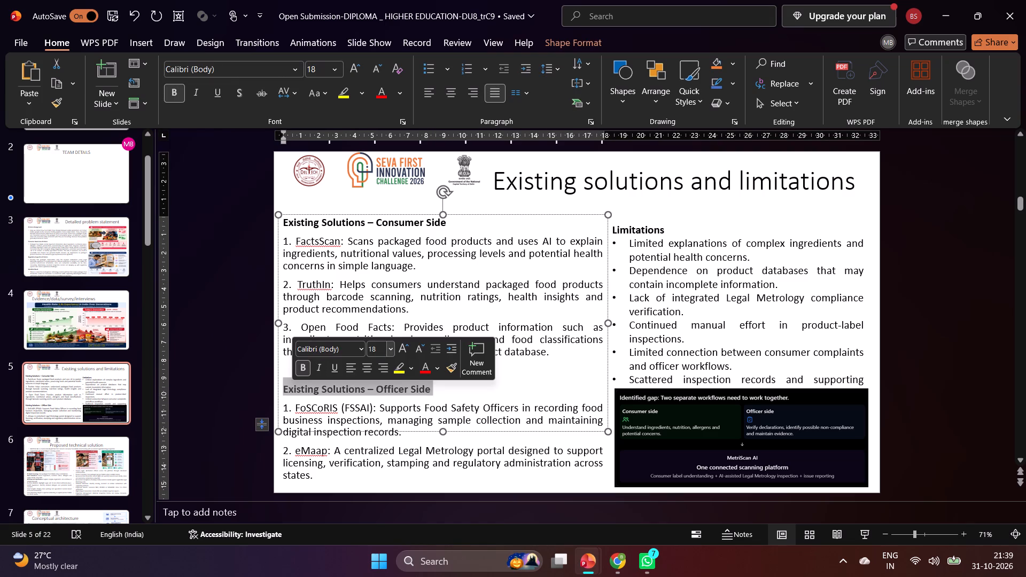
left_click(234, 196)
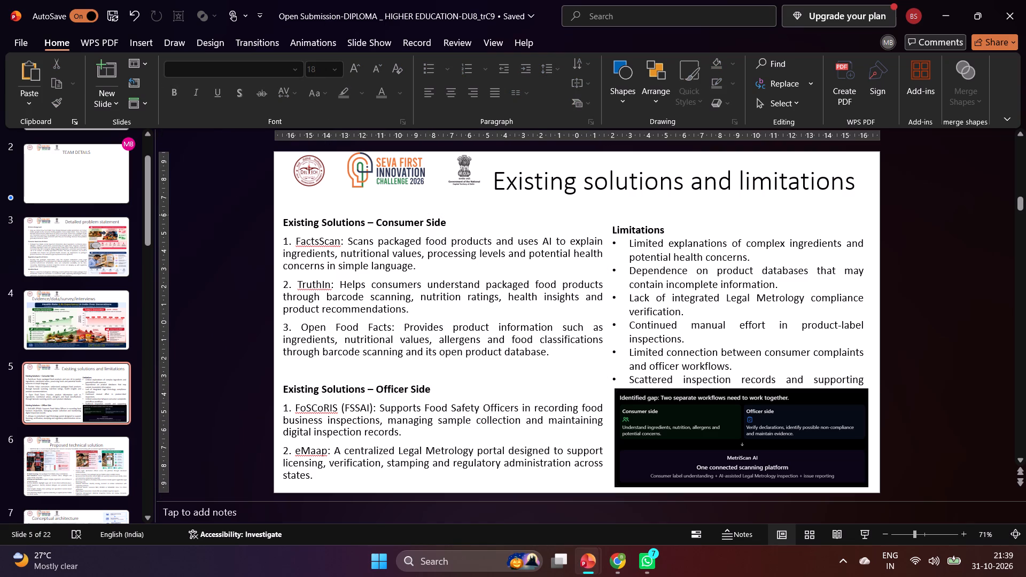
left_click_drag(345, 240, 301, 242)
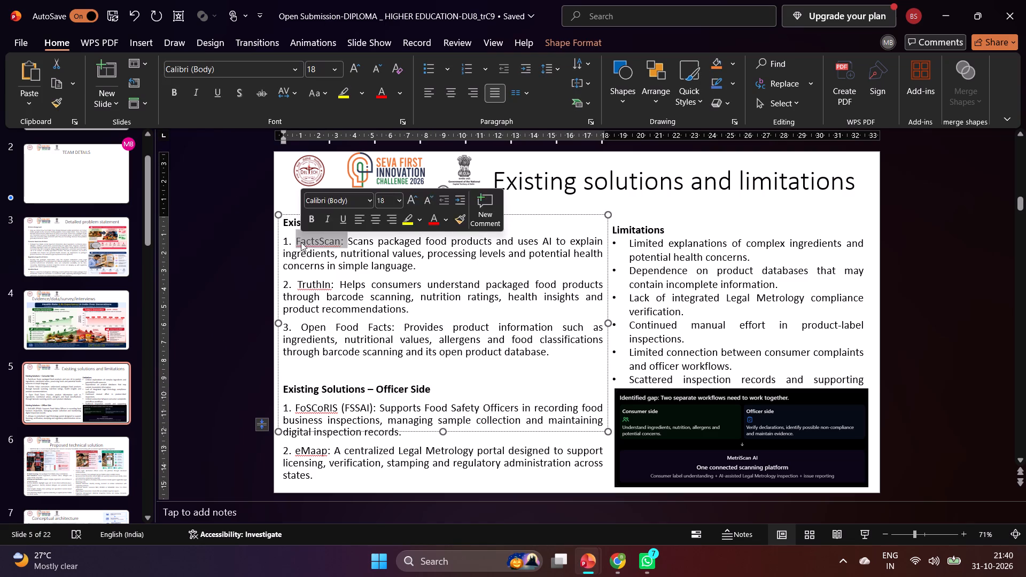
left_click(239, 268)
Raise the Limitations text box until its last bullet clears the Identified gap picture.
left_click(664, 247)
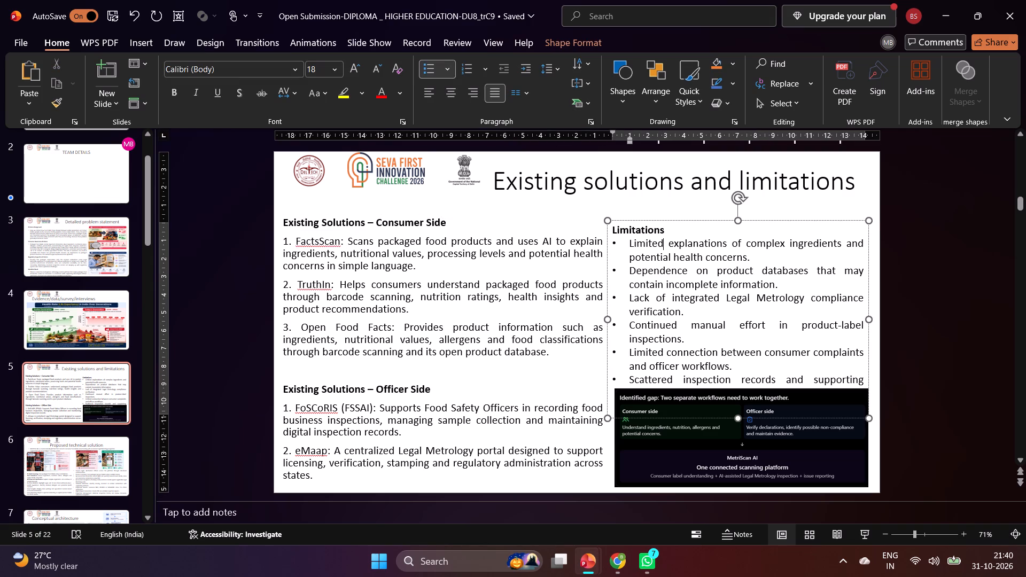
left_click_drag(671, 221, 671, 208)
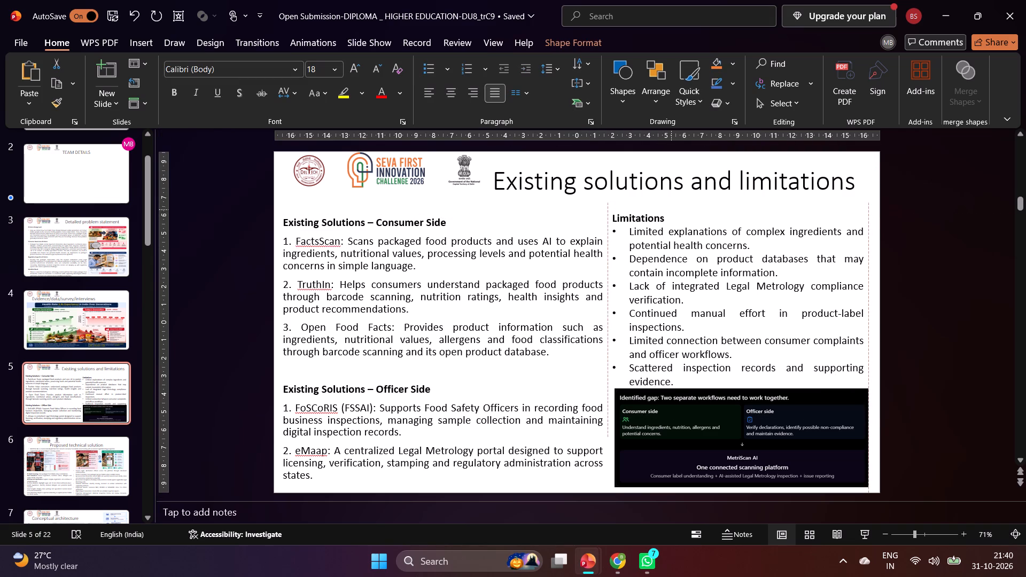
left_click_drag(671, 208, 670, 205)
left_click(923, 294)
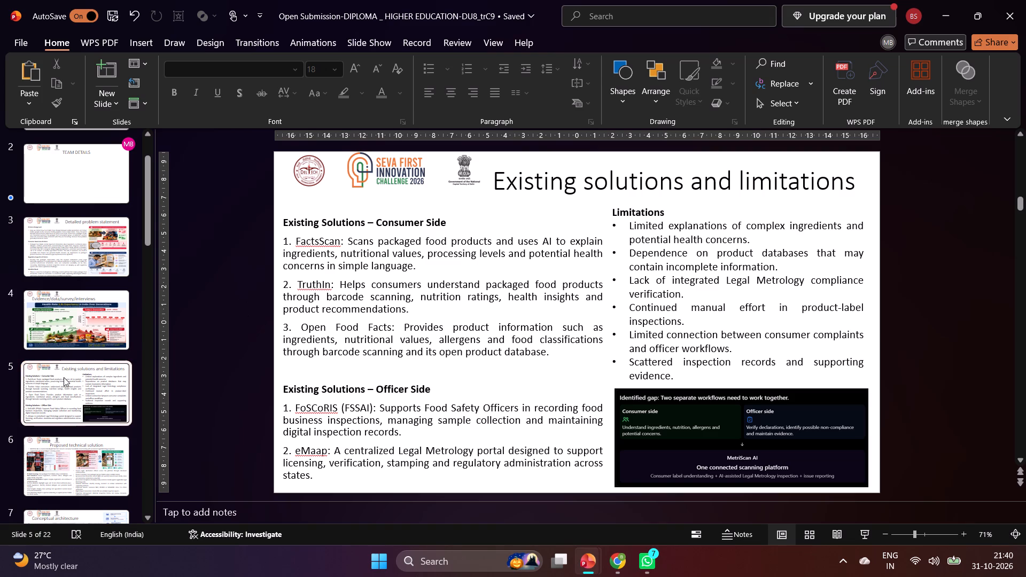
Nudge the Identified gap picture slightly right and down, closer to the slide's lower corner.
double_click(797, 406)
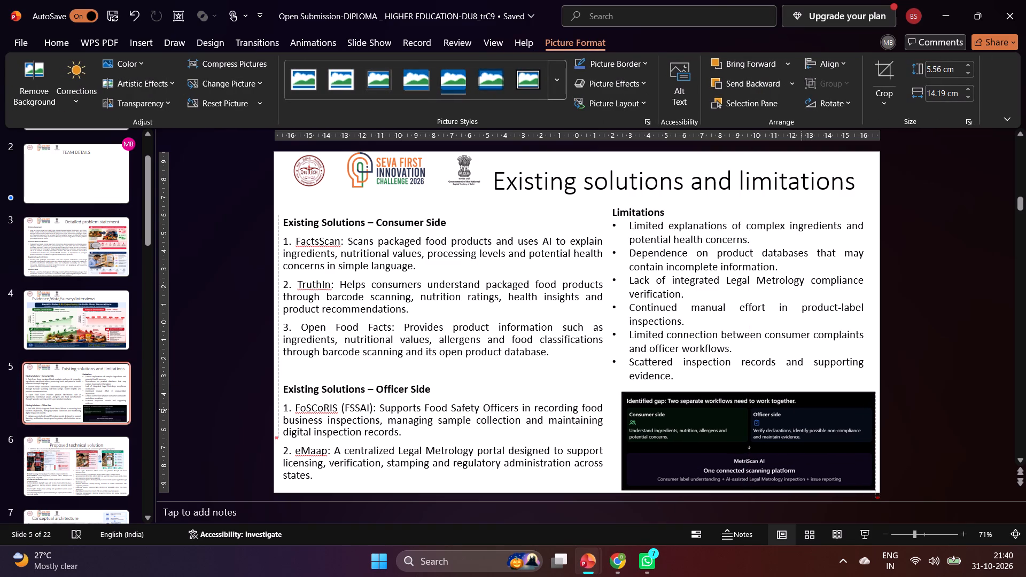
left_click(956, 346)
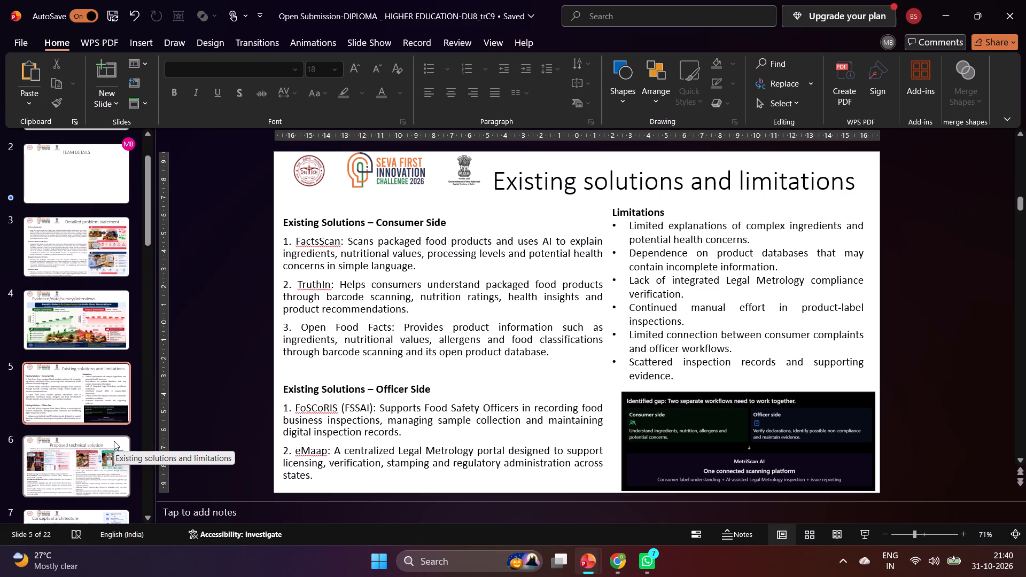
Switch to Chrome and copy the web address of the SEVA 2026 Portal Dashboard page.
left_click(615, 560)
left_click(282, 3)
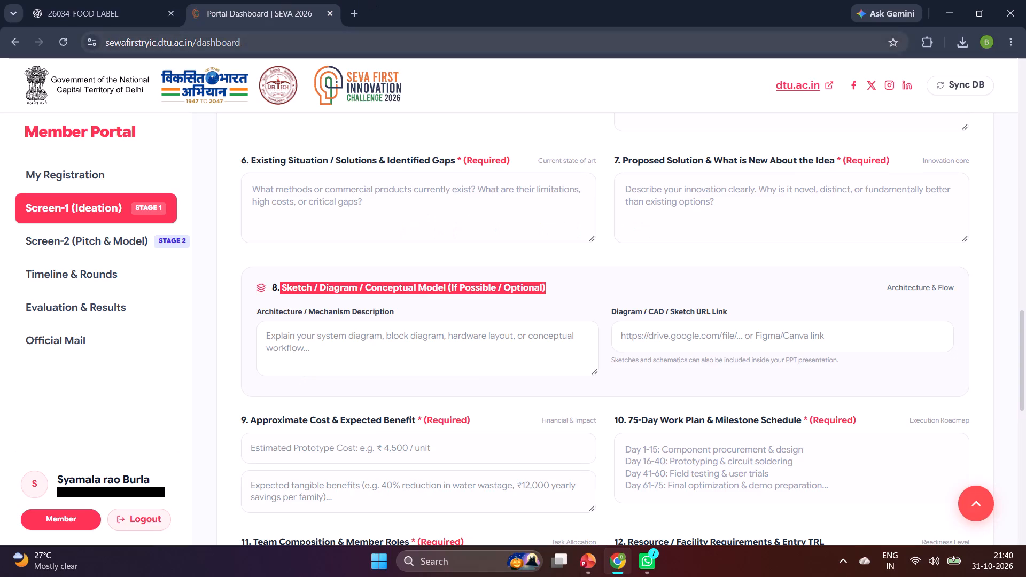
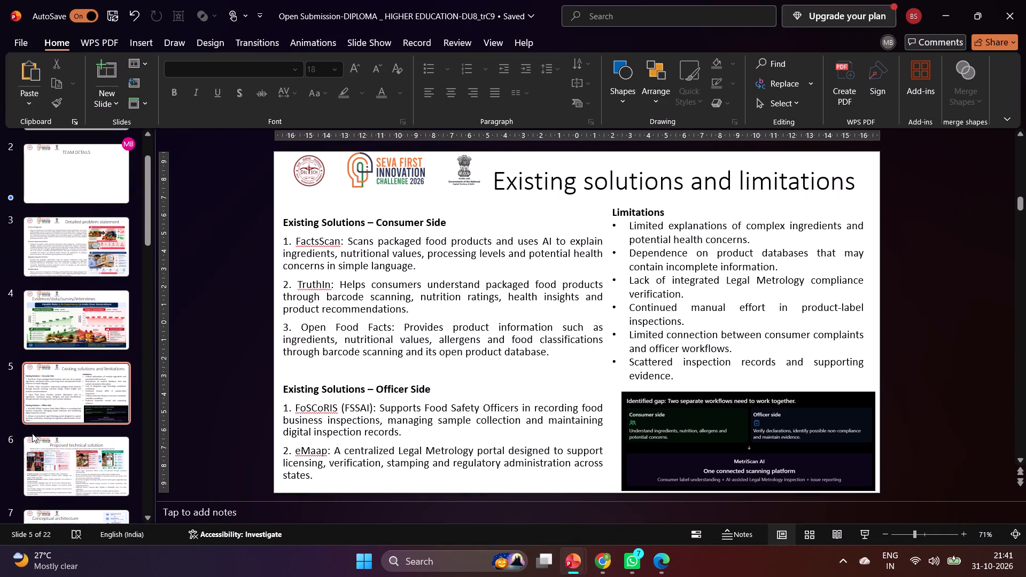
left_click(46, 486)
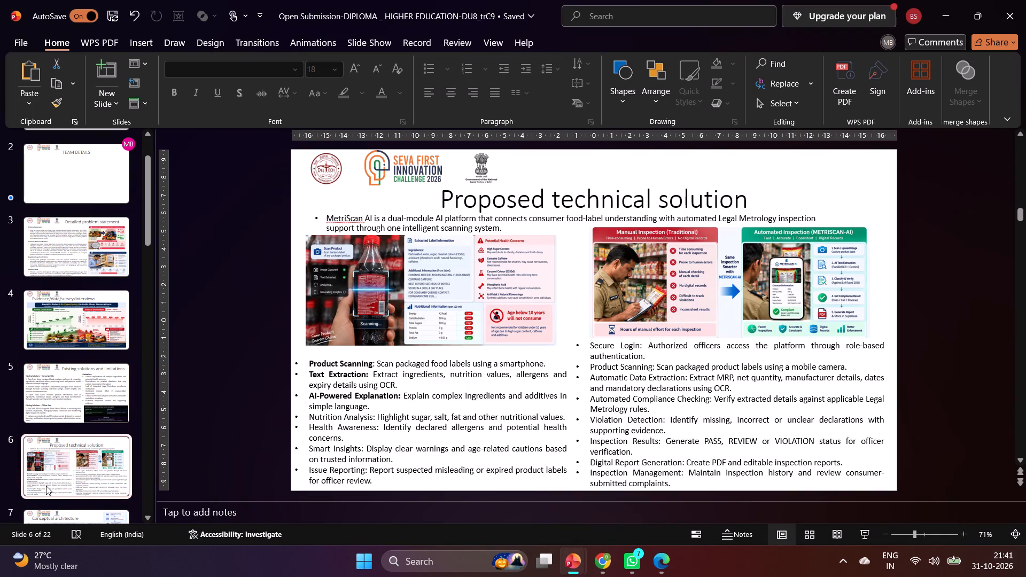
left_click(415, 315)
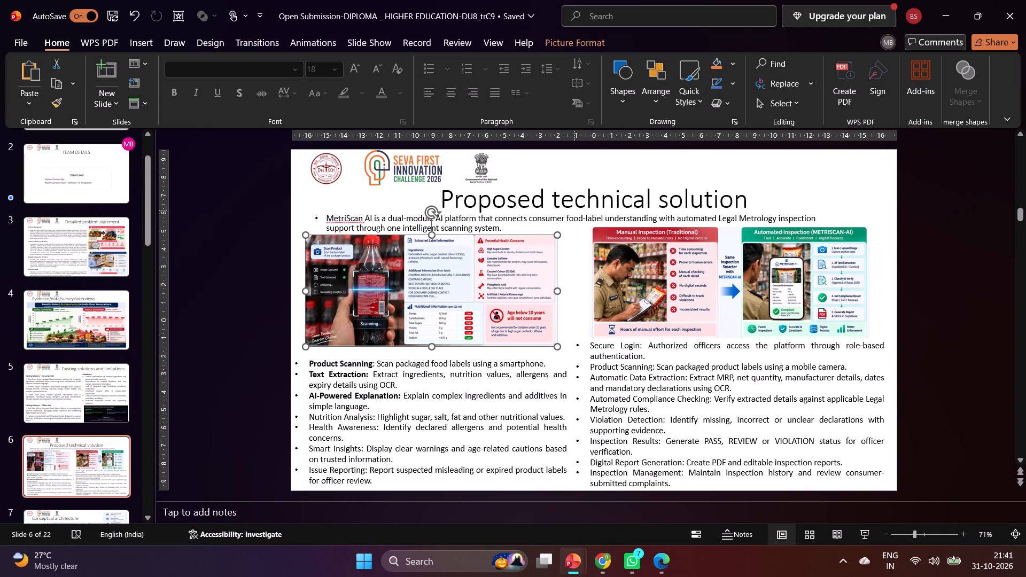
left_click(573, 207)
left_click_drag(574, 168, 607, 154)
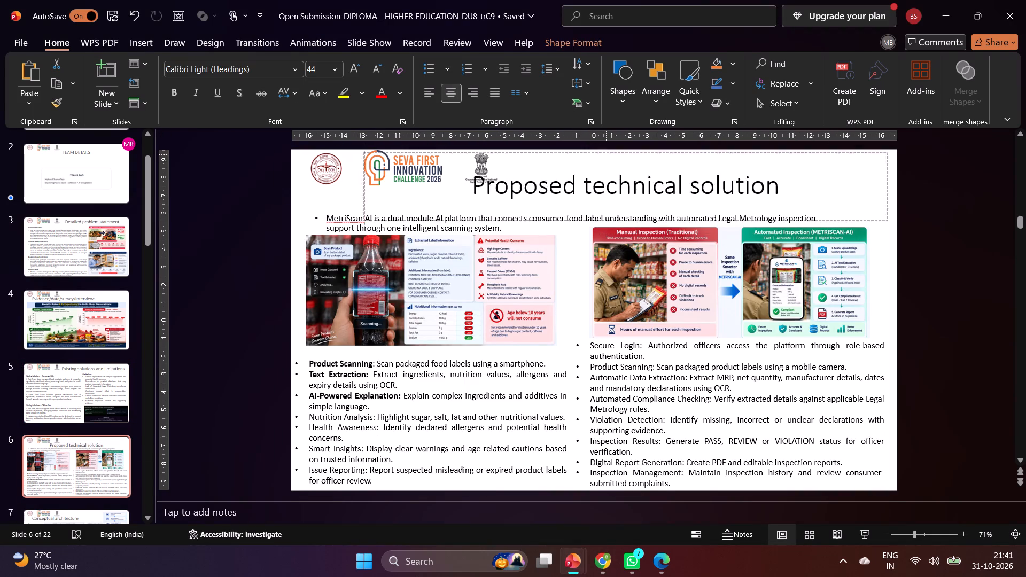
left_click_drag(607, 154, 658, 155)
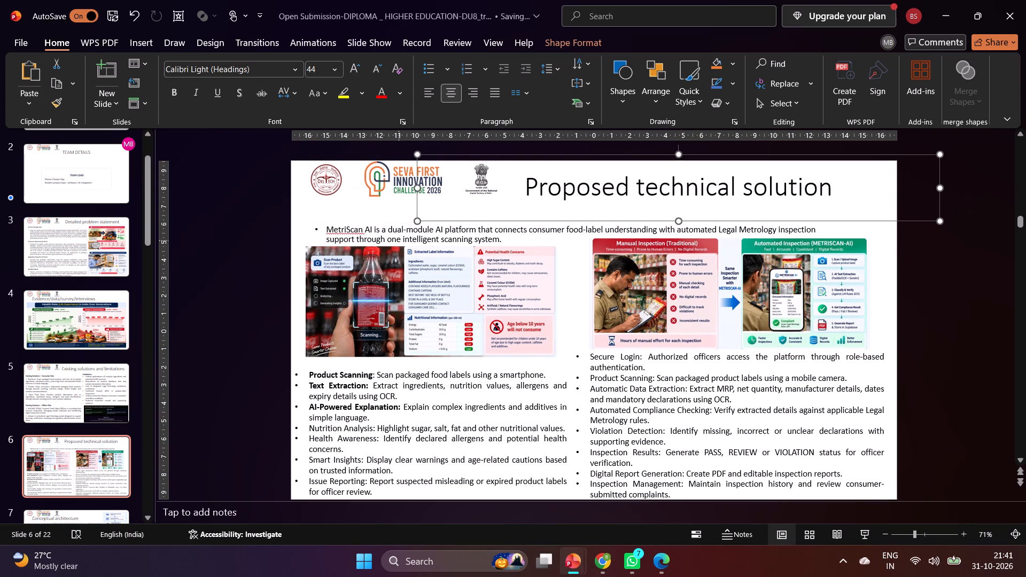
Remove the bullet from slide 6's MetriScan AI intro sentence and raise its text box to just below the logos.
left_click(393, 229)
left_click(319, 225)
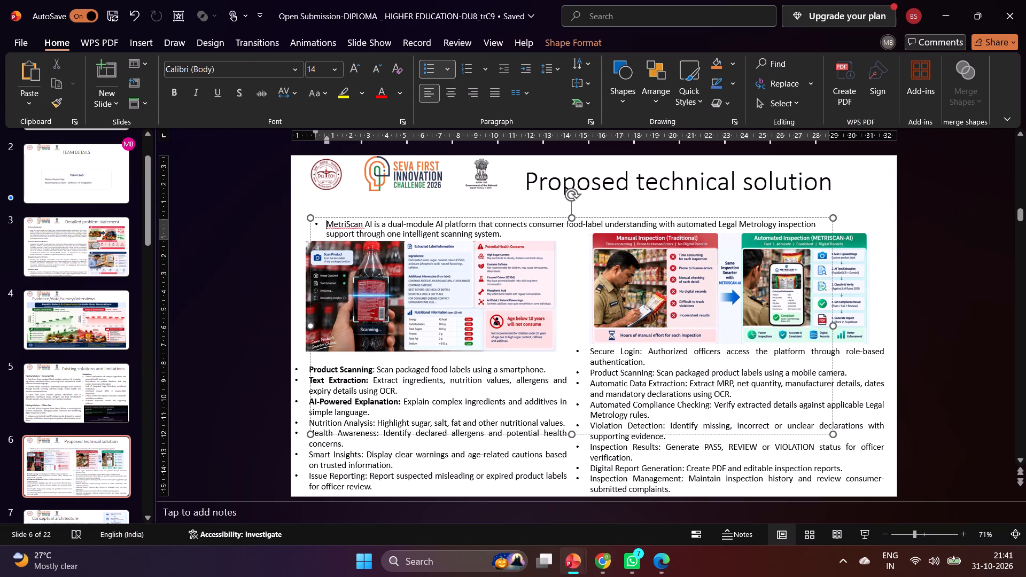
key("BackSpace")
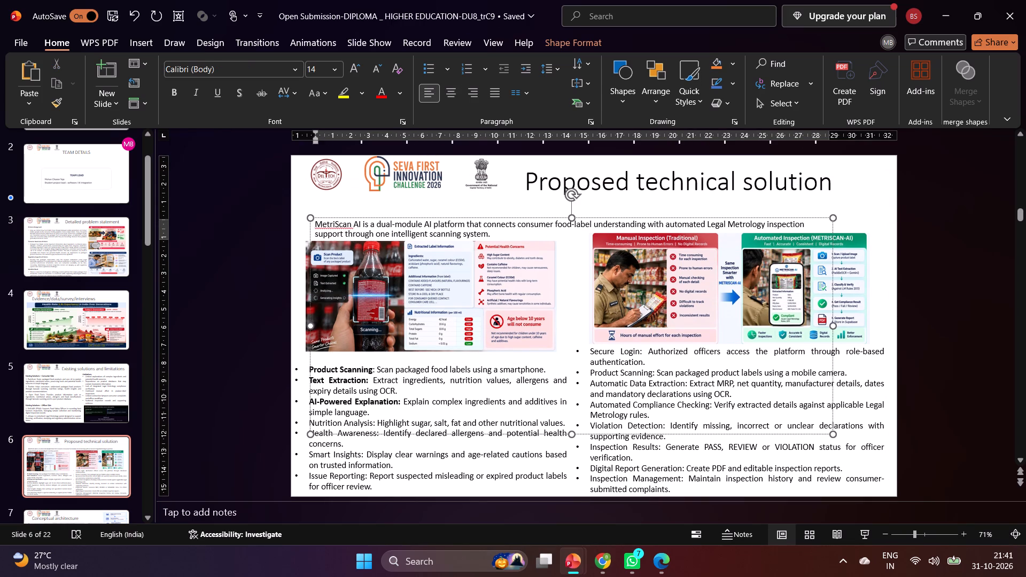
left_click_drag(479, 217, 480, 202)
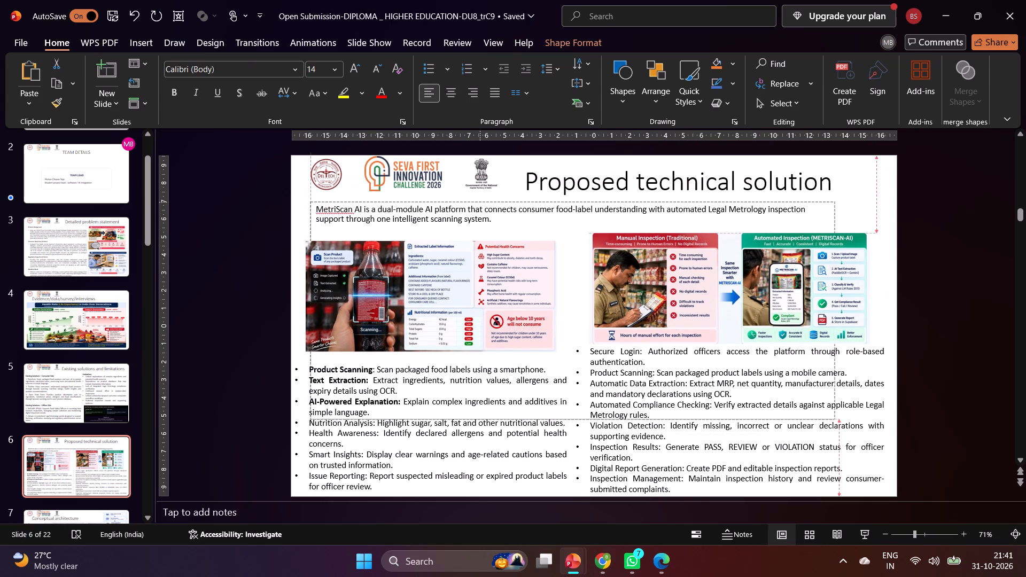
left_click_drag(480, 202, 480, 199)
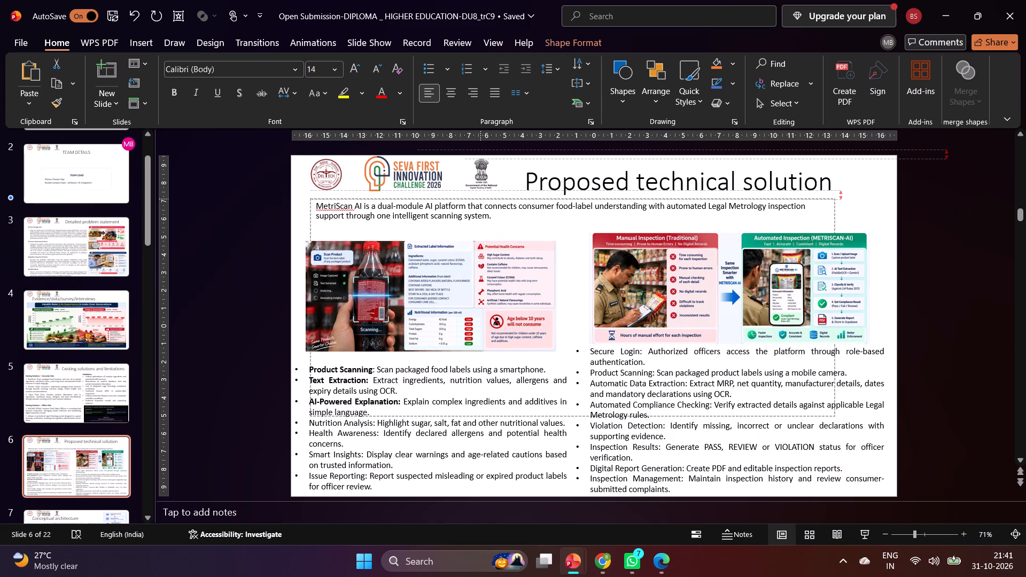
left_click_drag(480, 199, 479, 200)
Add a bold "USER SIDE" text label just above the bottle-scanning picture on slide 6.
left_click(391, 235)
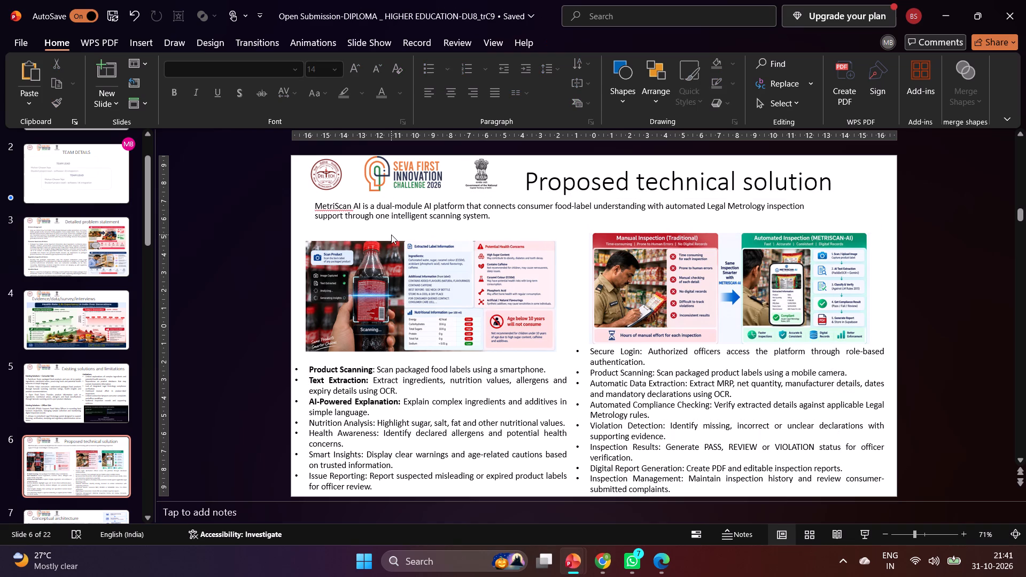
left_click(380, 231)
double_click(372, 231)
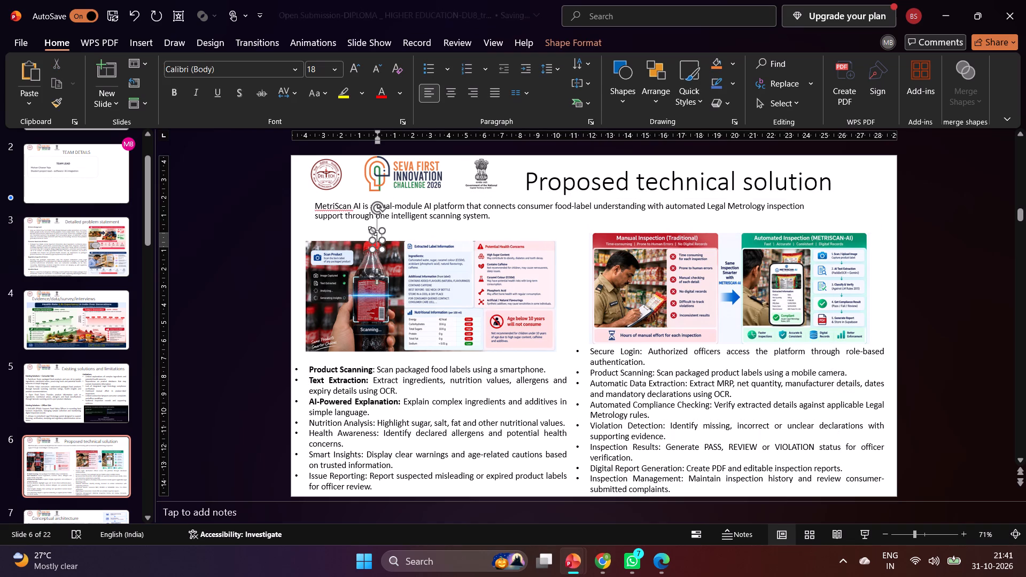
key("shift+u")
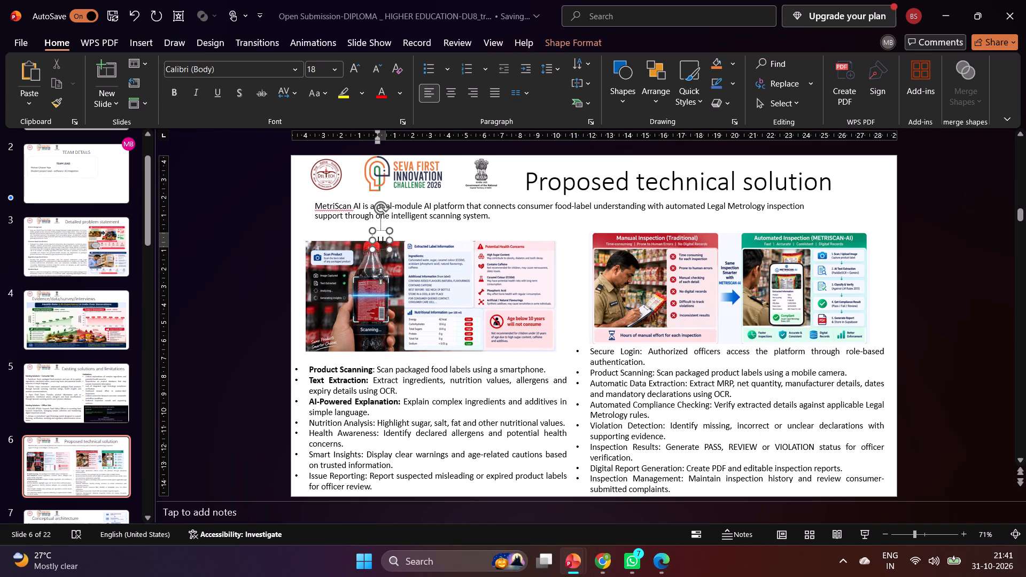
type("SER")
key("space")
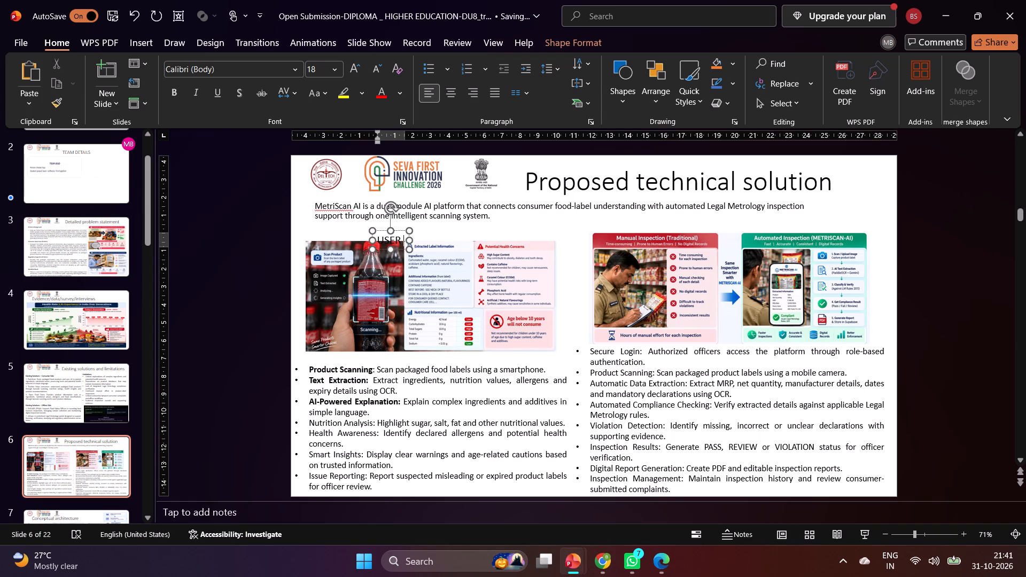
type("SIDE")
key("space")
key("ctrl+a")
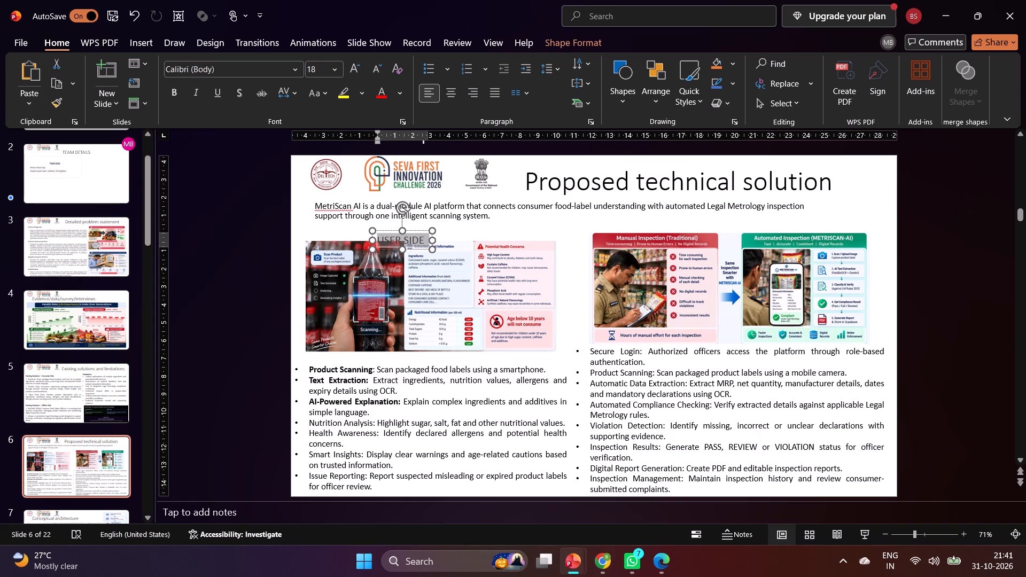
left_click(169, 91)
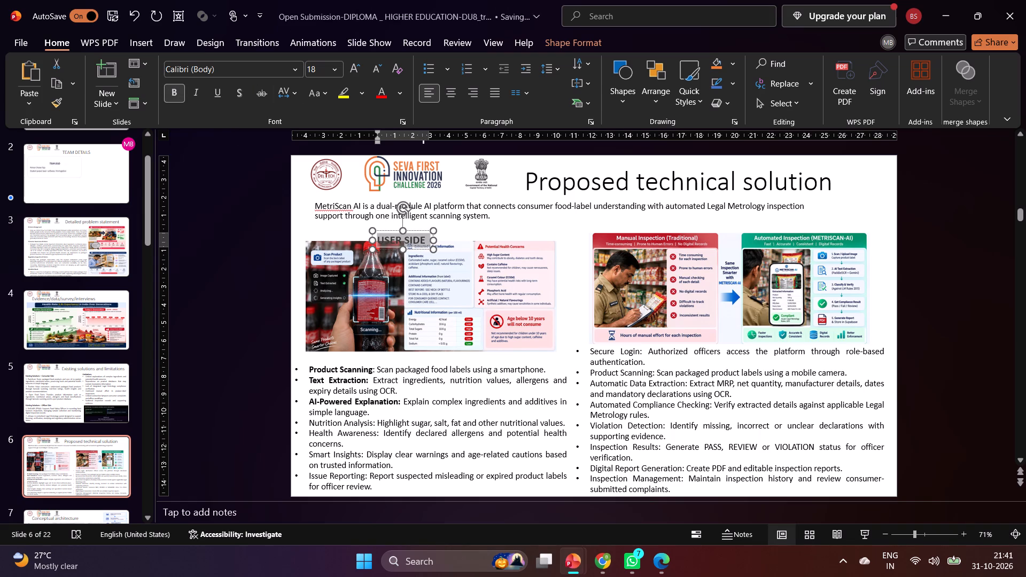
left_click_drag(417, 231, 415, 223)
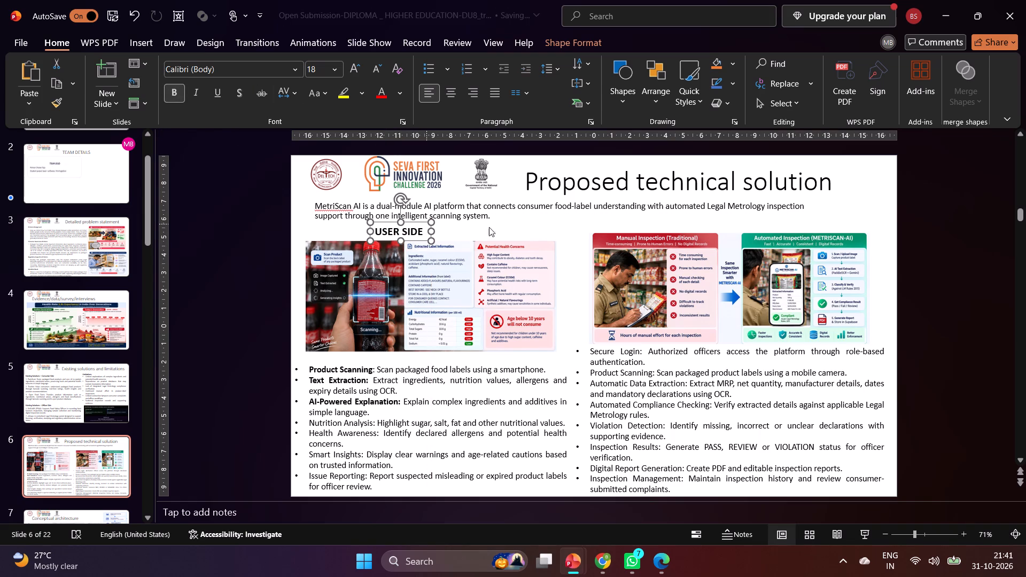
Add an "OFFICER SIDE" text label and centre it above the manual versus automated inspection picture.
double_click(719, 219)
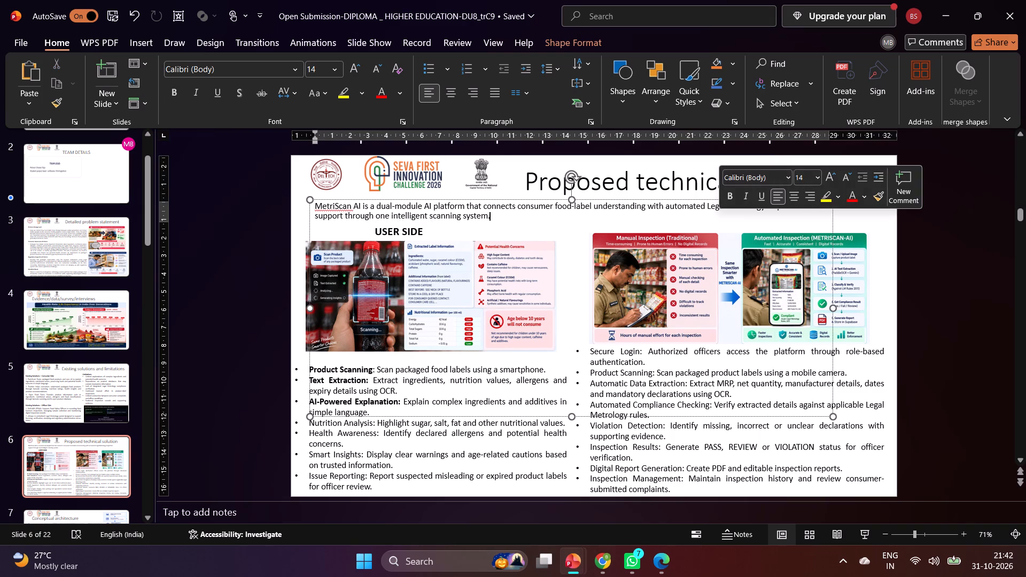
double_click(724, 225)
triple_click(724, 225)
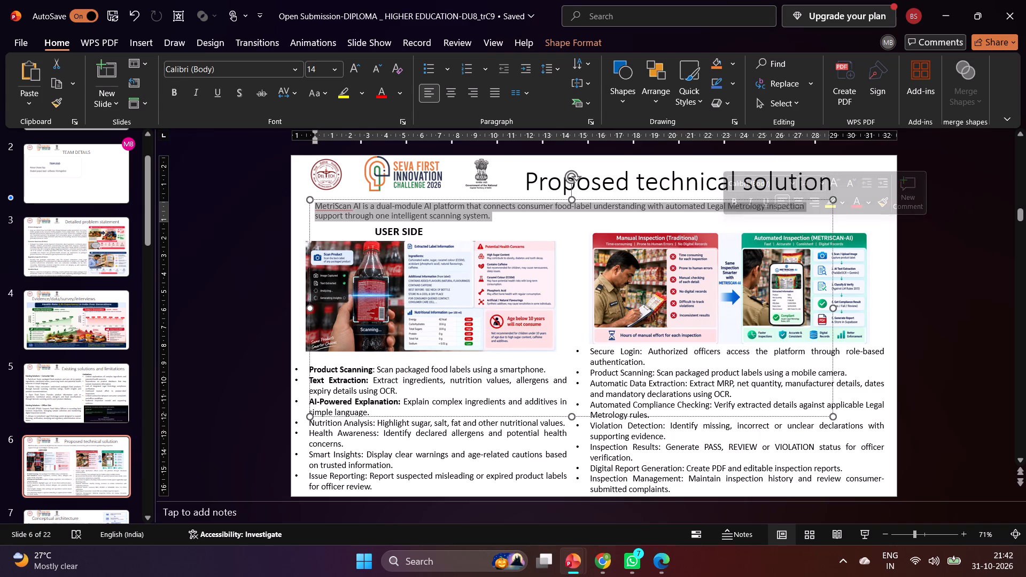
left_click(867, 257)
double_click(776, 225)
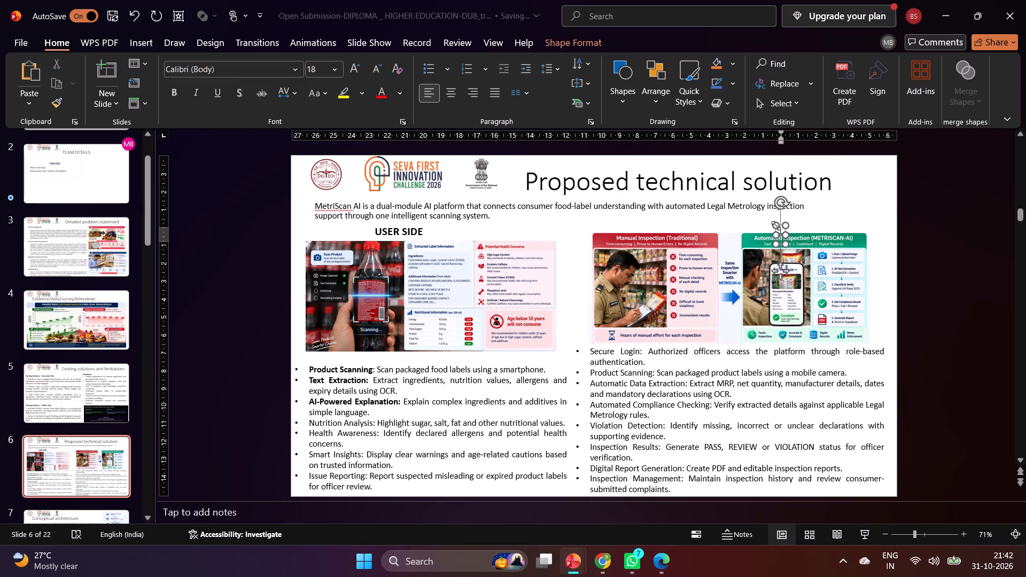
type("OFFICER SIDE")
key("space")
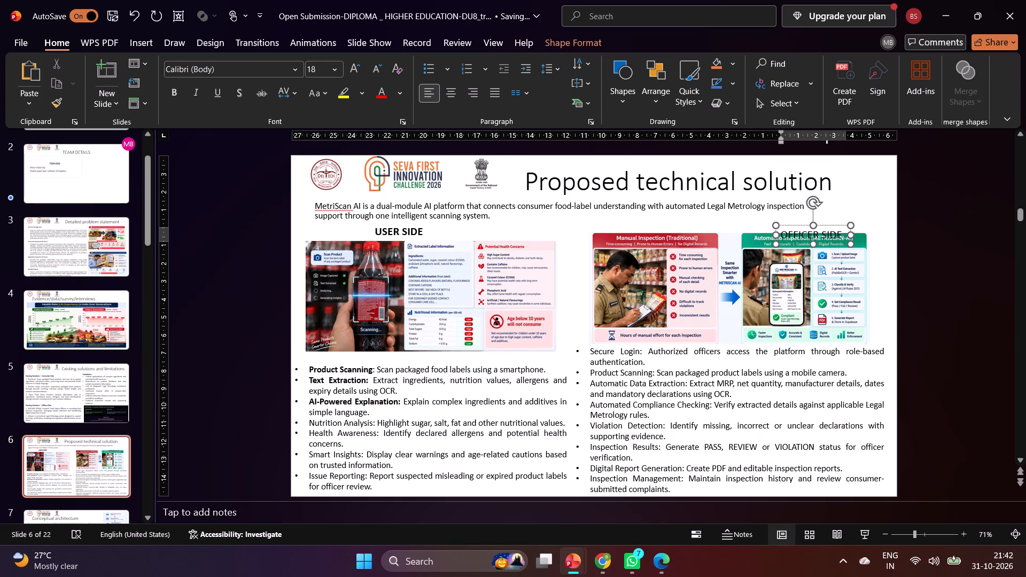
left_click_drag(838, 223, 804, 206)
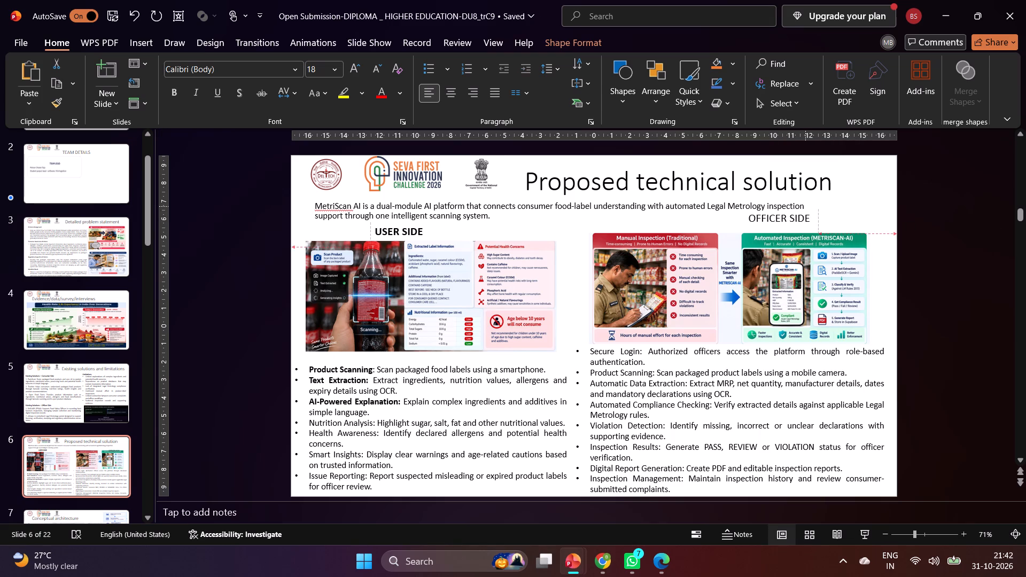
left_click_drag(804, 206, 752, 211)
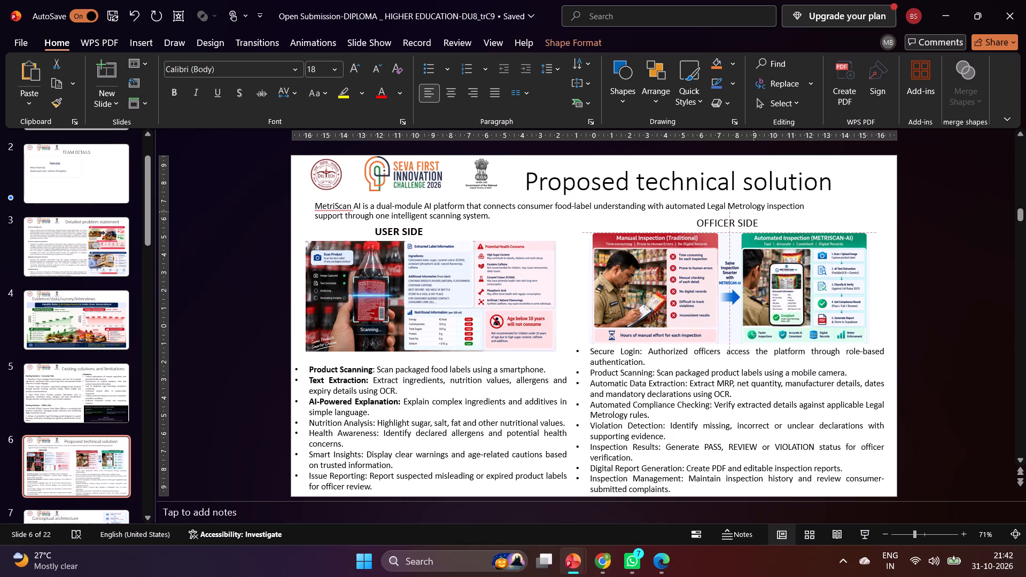
left_click_drag(752, 211, 752, 211)
Make the "OFFICER SIDE" label bold.
key("ctrl+a")
left_click(709, 230)
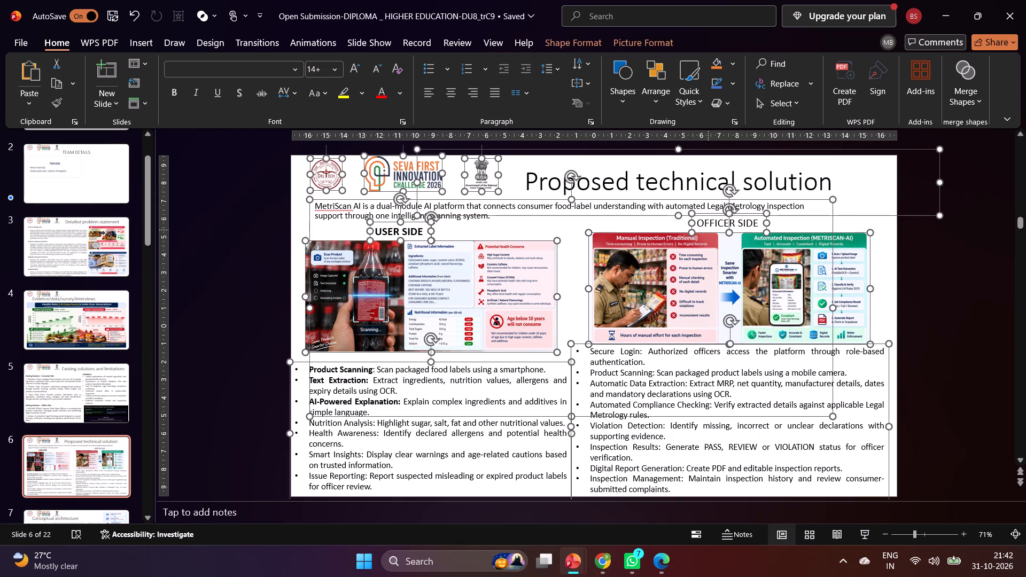
left_click(709, 225)
key("ctrl+a")
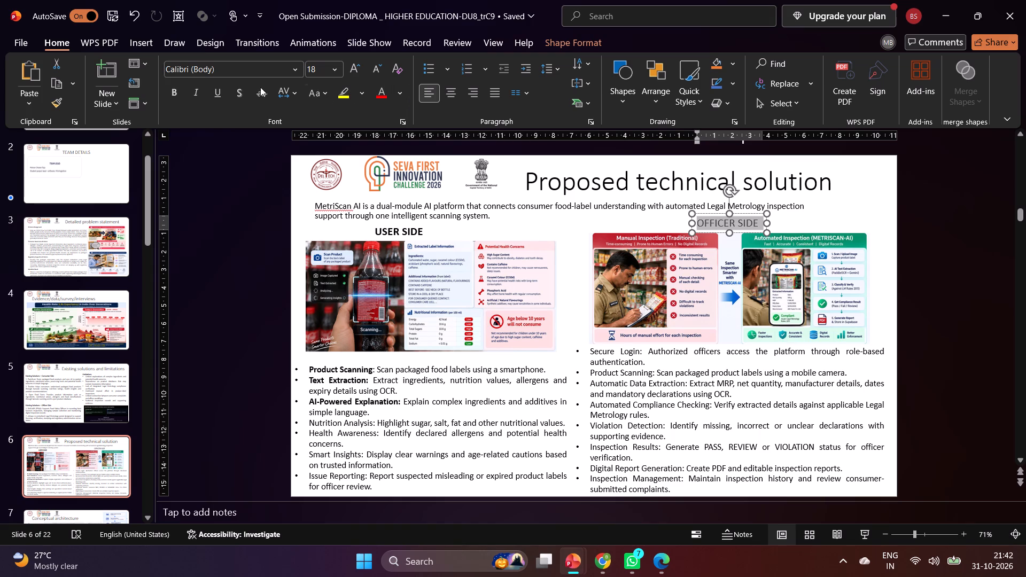
left_click(178, 90)
left_click(191, 307)
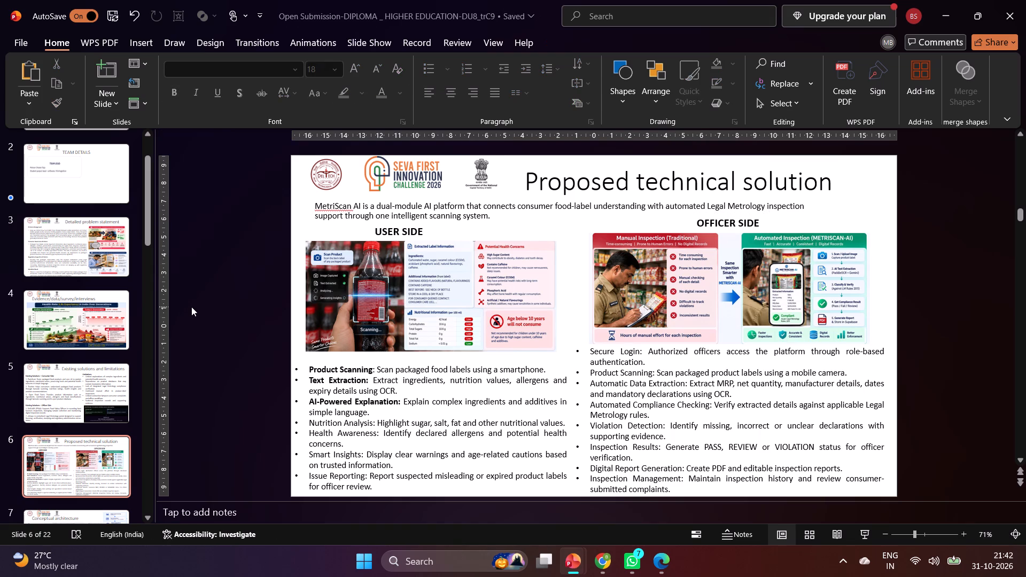
Stretch the bottle-scanning picture slightly wider at its right edge, towards the inspection picture.
left_click(387, 268)
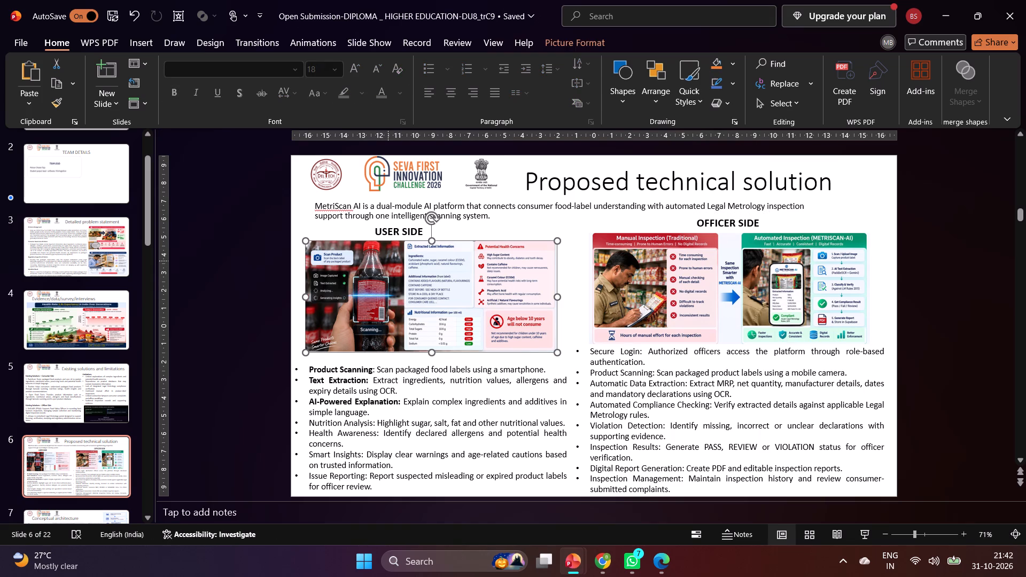
left_click(388, 261)
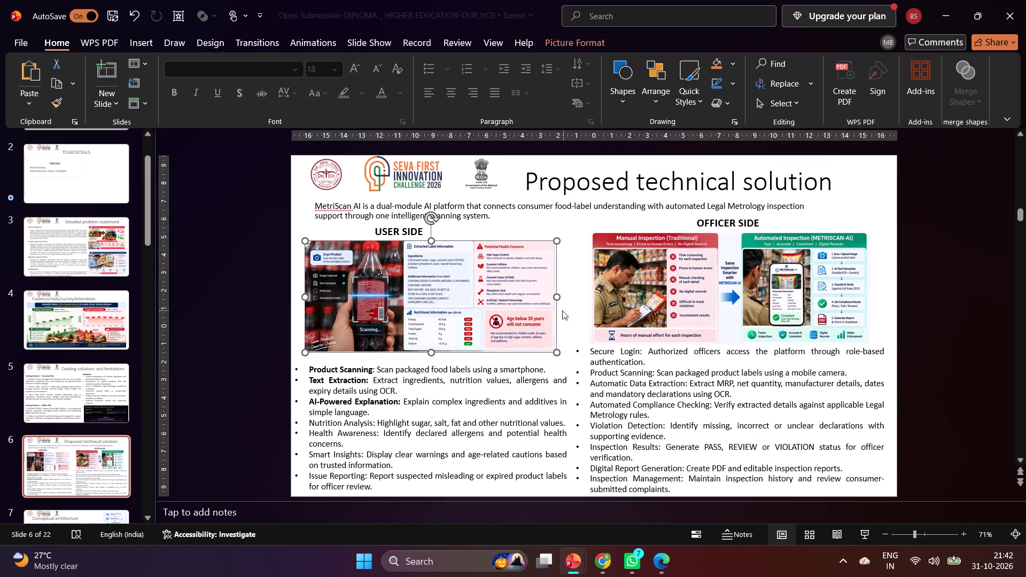
left_click_drag(556, 295, 561, 297)
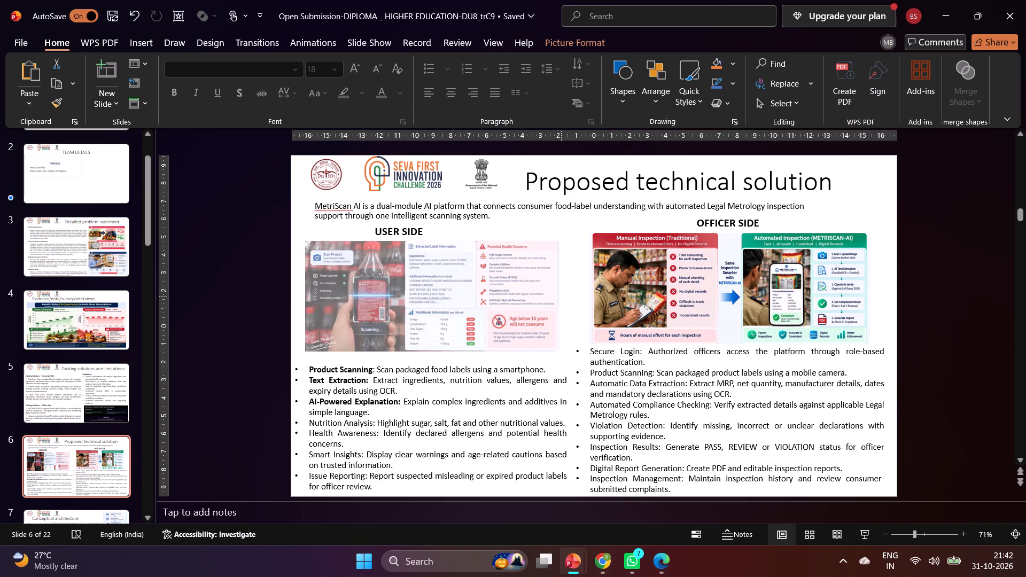
left_click_drag(561, 297, 563, 296)
Nudge the bullet list under the bottle-scanning picture slightly up, closer to the picture.
left_click(449, 393)
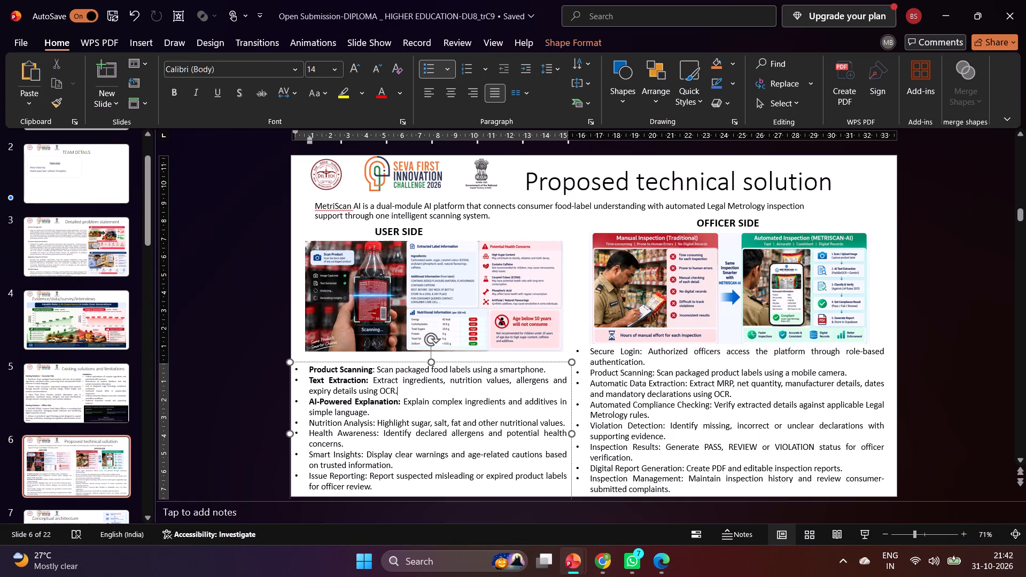
left_click(400, 363)
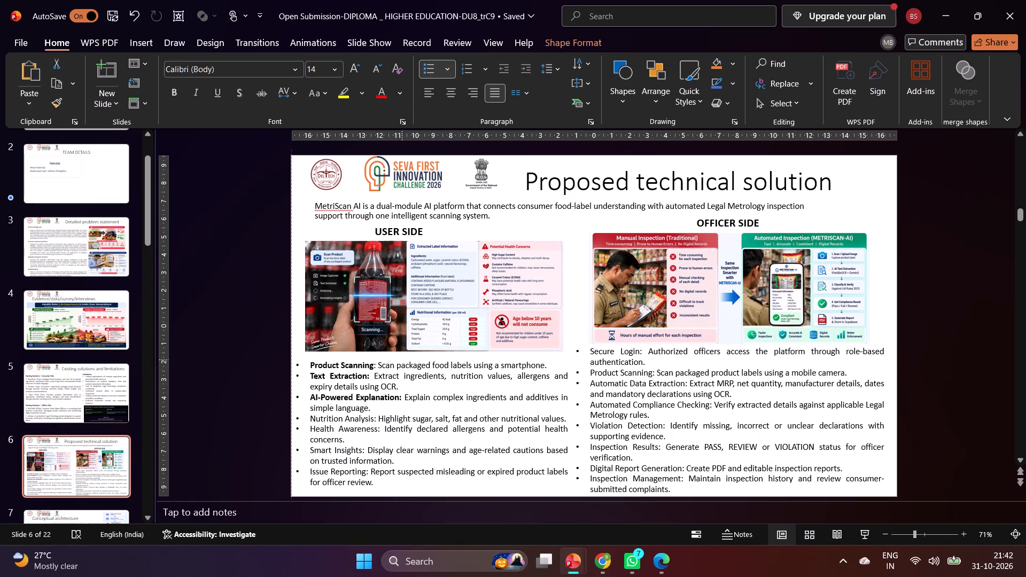
left_click(216, 328)
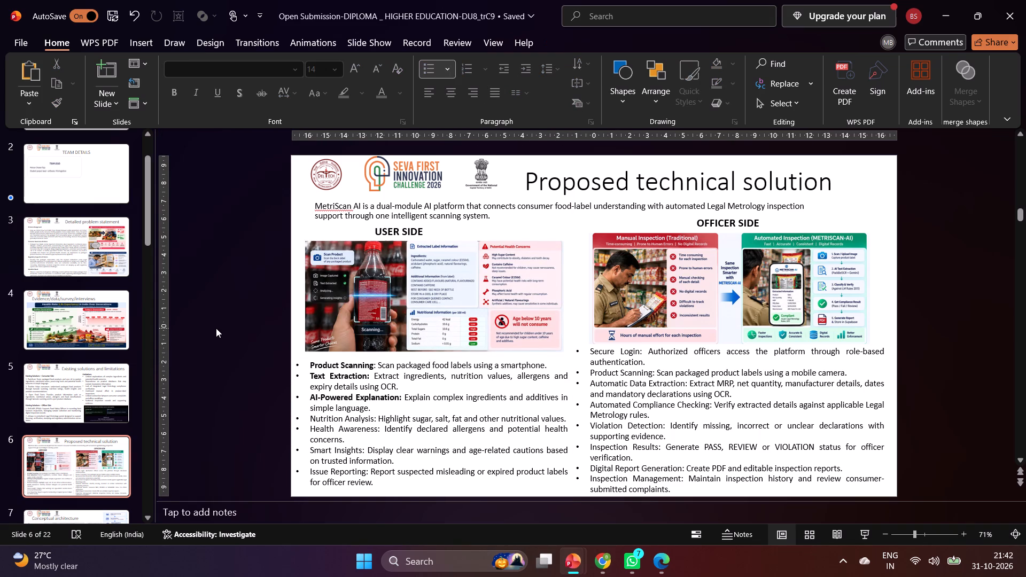
Move the "Conceptual architecture" title on slide 7 up and to the right, towards the row of logos.
scroll(84, 398, "down", 1)
left_click(71, 448)
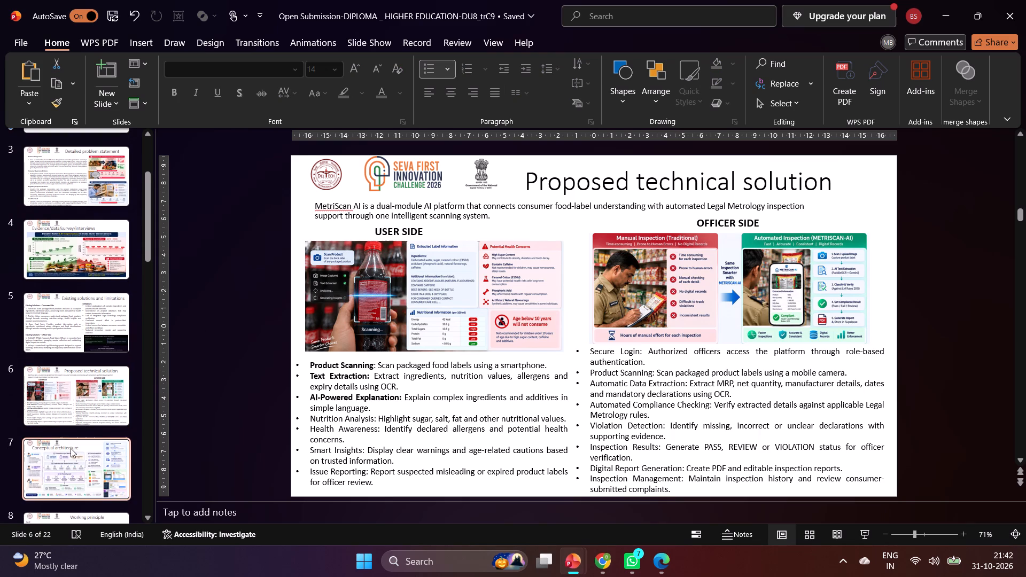
scroll(86, 497, "down", 1)
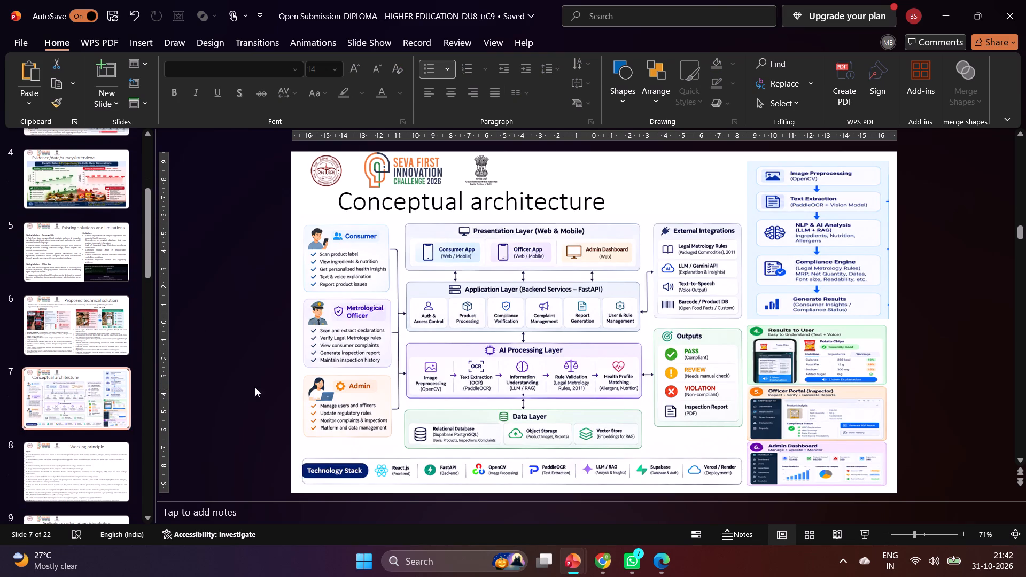
left_click(524, 214)
left_click(544, 189)
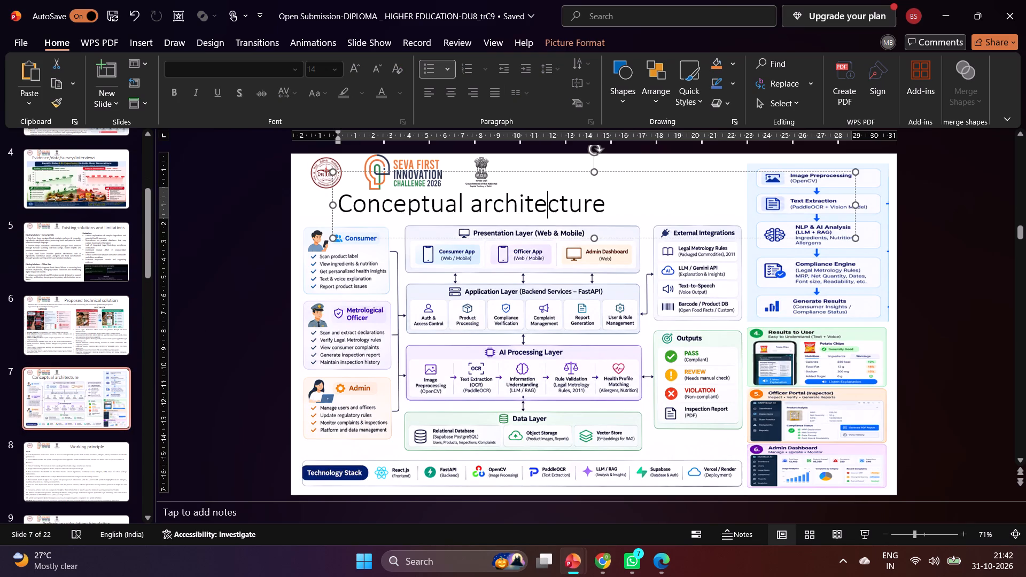
left_click_drag(554, 172, 683, 158)
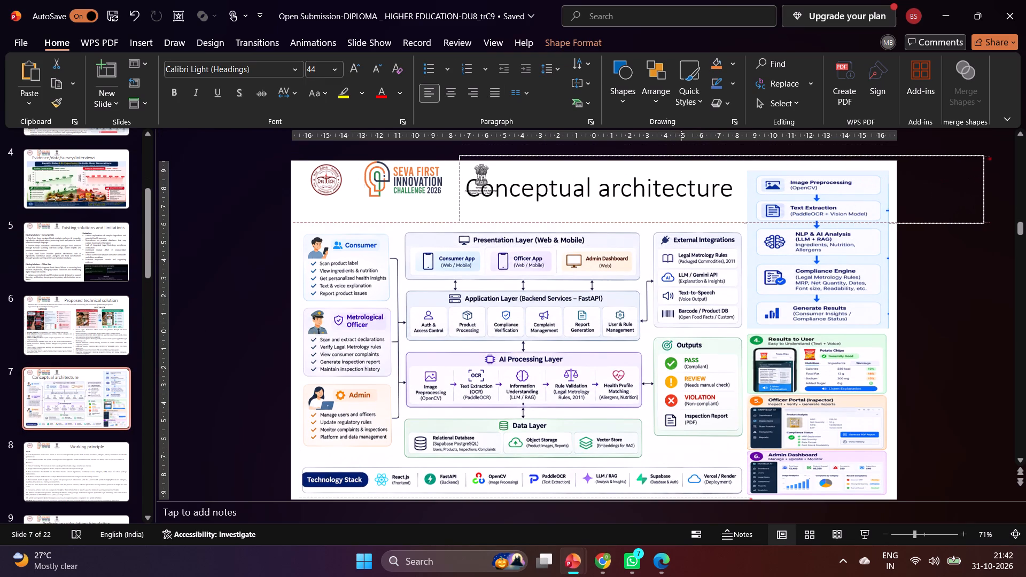
left_click_drag(683, 158, 665, 166)
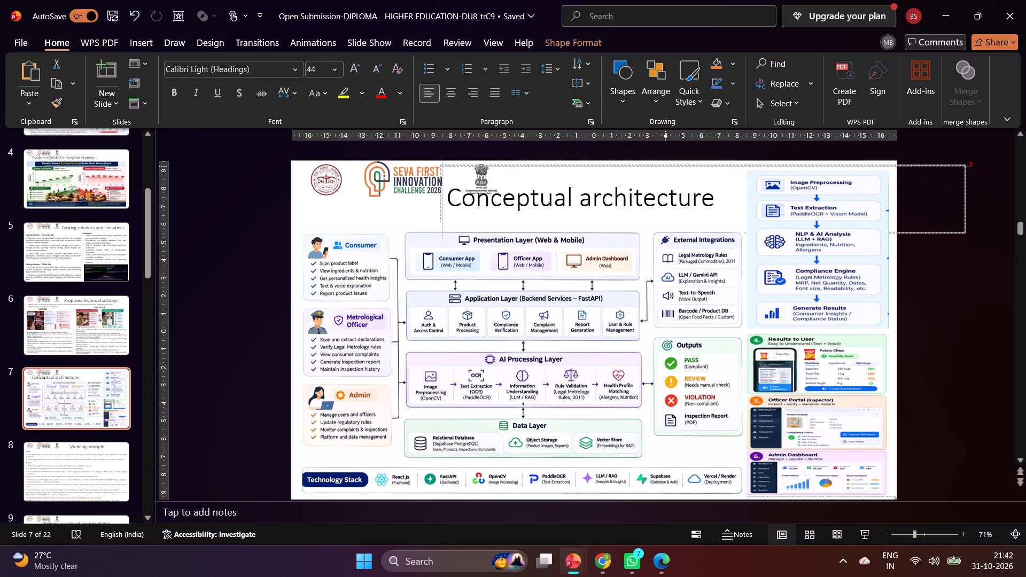
left_click_drag(665, 166, 663, 167)
Set the font size of the "Conceptual architecture" title to 40.
left_click(646, 204)
key("ctrl+a")
key("ctrl+a")
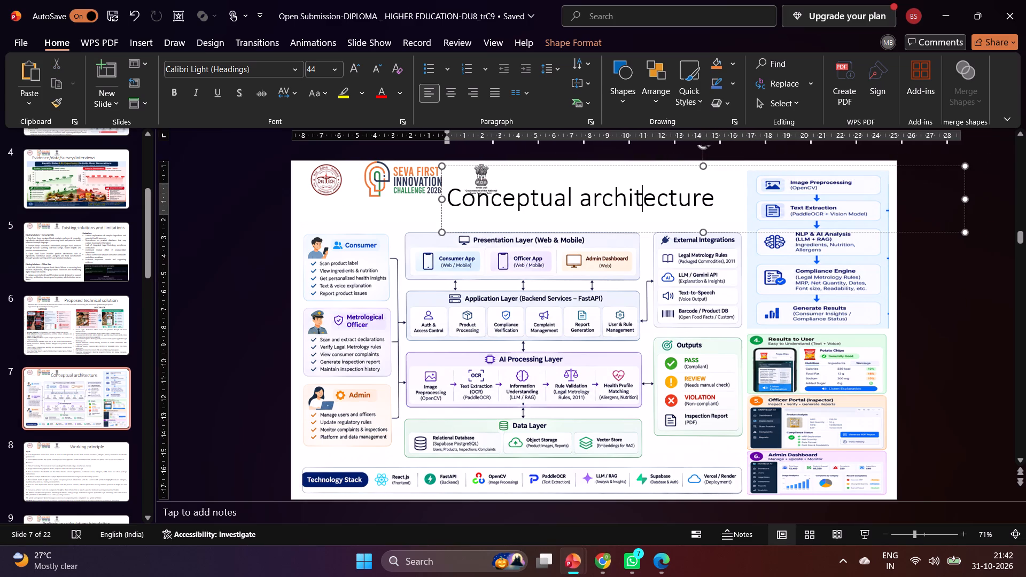
left_click(338, 73)
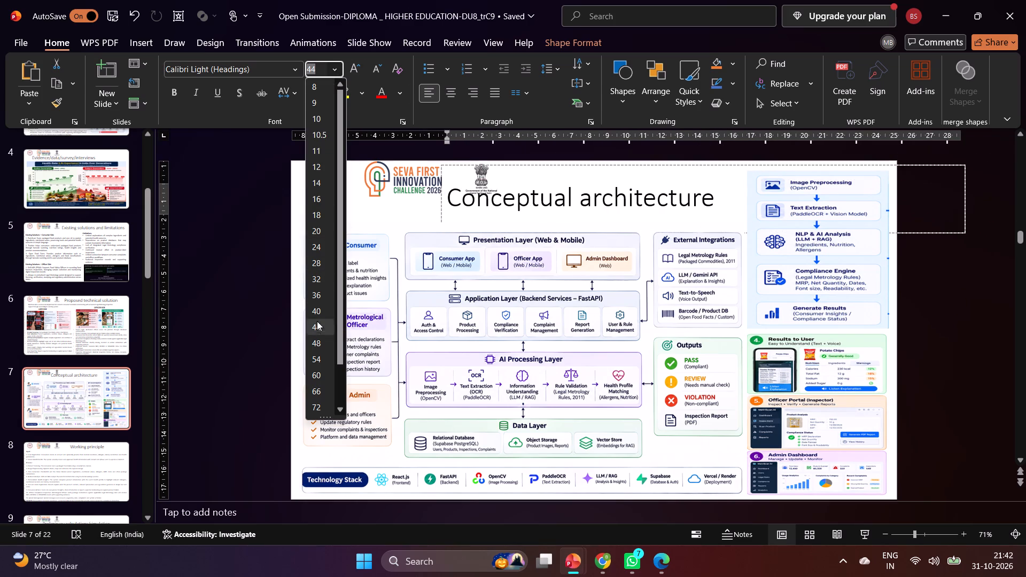
left_click(317, 311)
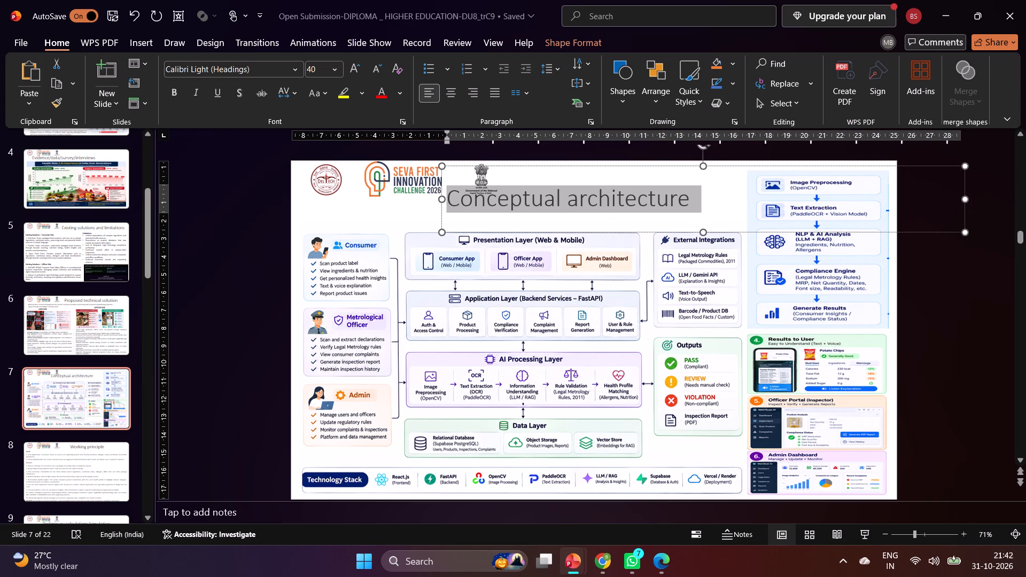
Reposition the "Conceptual architecture" title in the gap between the national emblem logo and the processing flow picture.
left_click(597, 168)
left_click(597, 168)
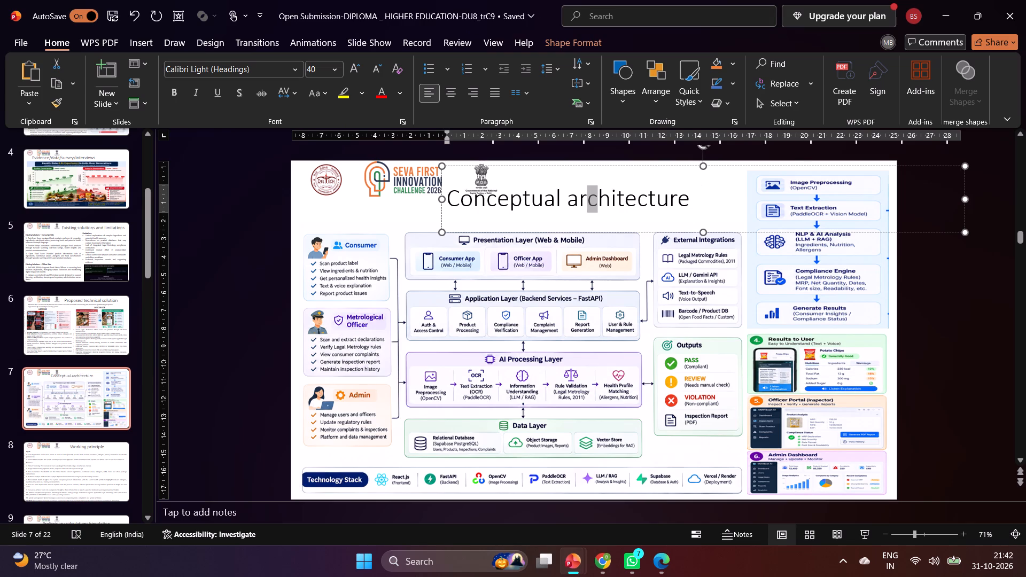
left_click(595, 168)
left_click(589, 168)
left_click_drag(592, 231, 623, 220)
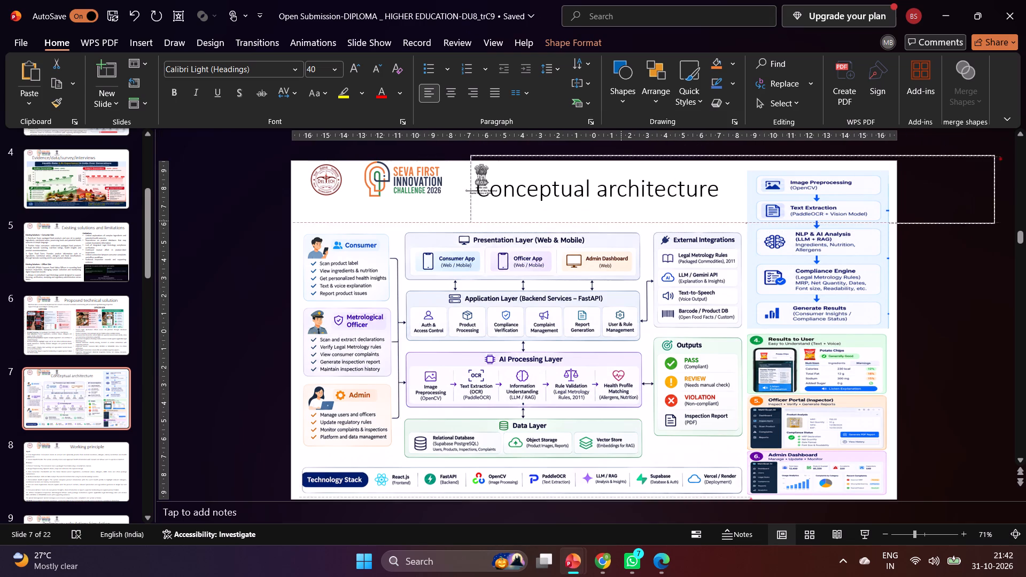
left_click_drag(623, 220, 640, 212)
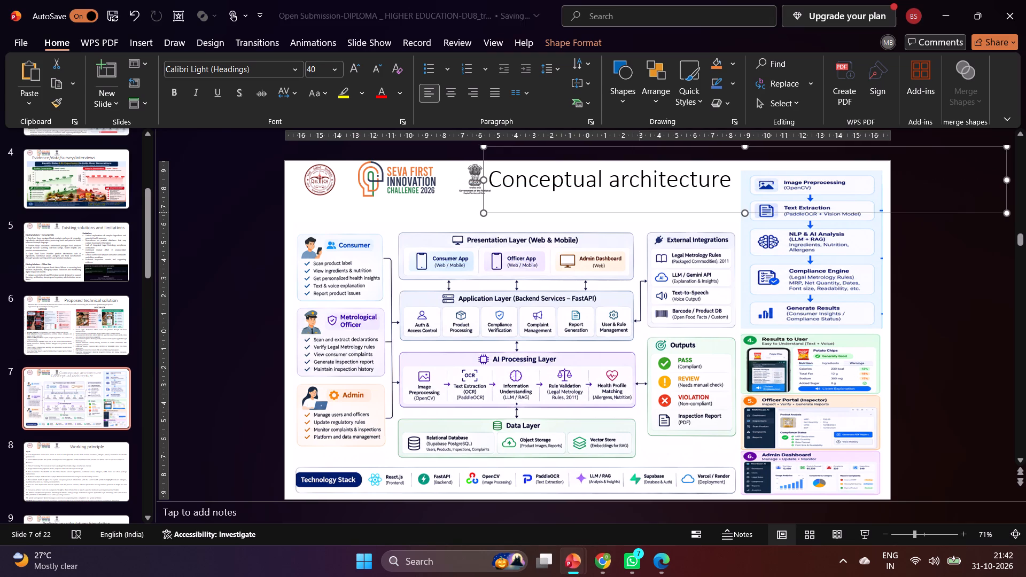
left_click(635, 211)
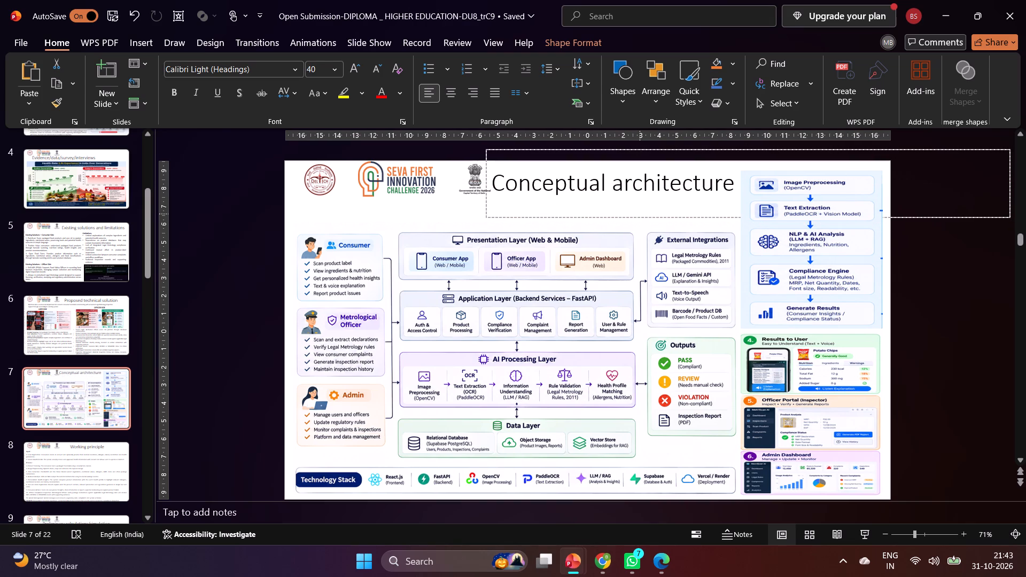
Stretch the layered architecture diagram slightly upward at its top edge, towards the title.
left_click(376, 238)
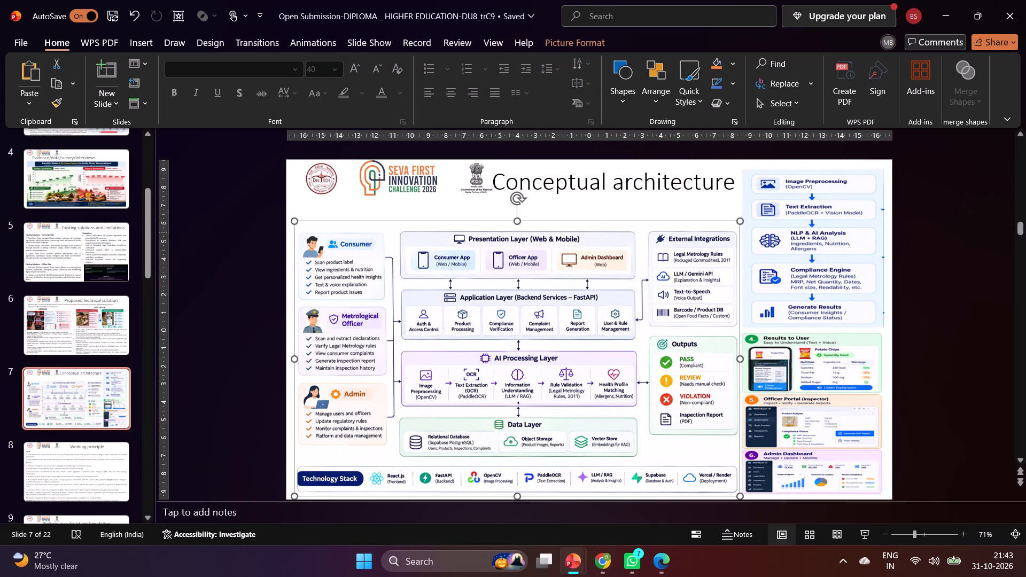
left_click_drag(518, 222, 518, 204)
left_click(223, 237)
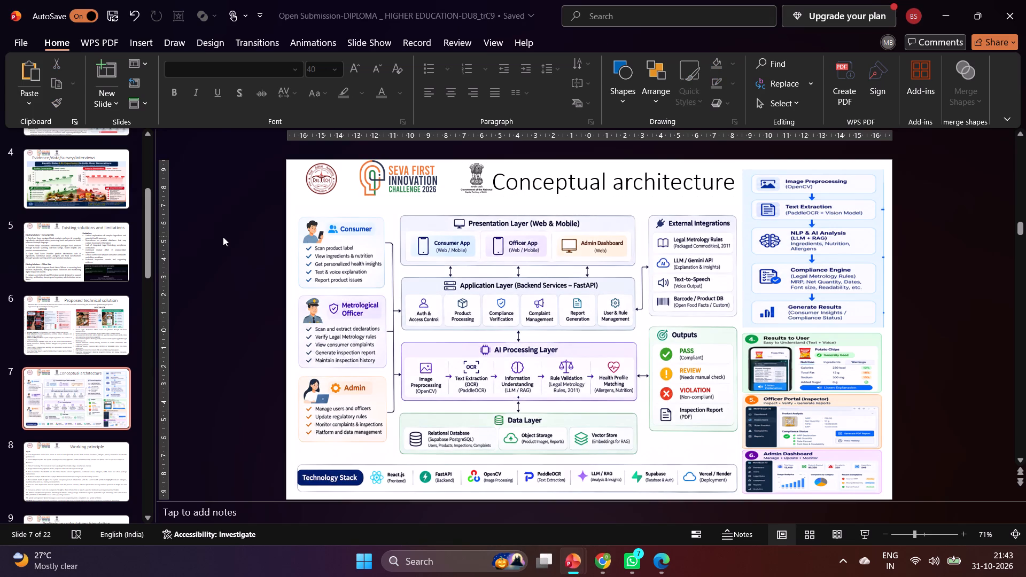
On the "Working principle" slide, make the Input item labels "User Registration:" and "Secure Health Profile:" bold.
scroll(112, 389, "down", 1)
left_click(66, 284)
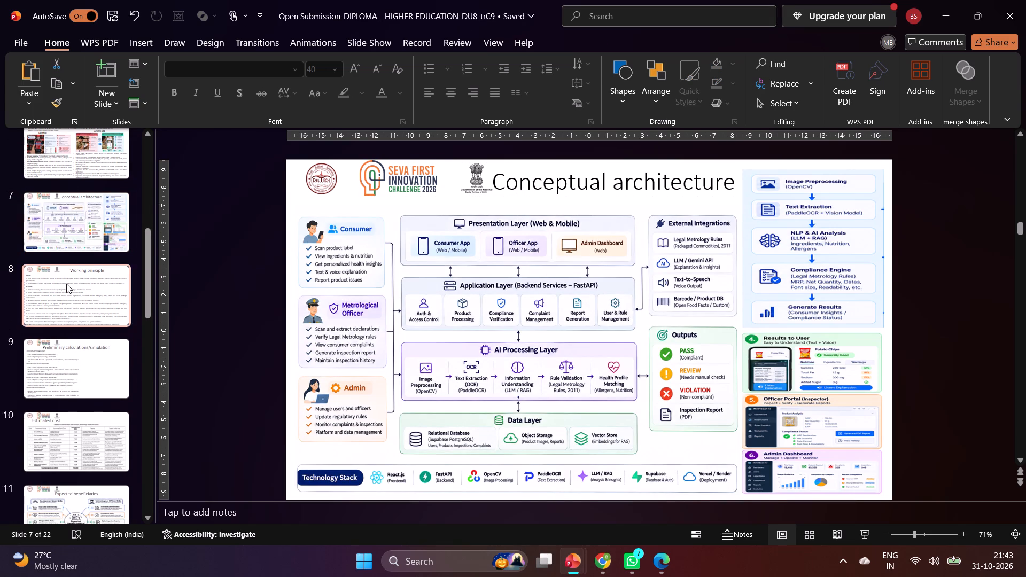
left_click_drag(250, 224, 326, 228)
left_click(337, 201)
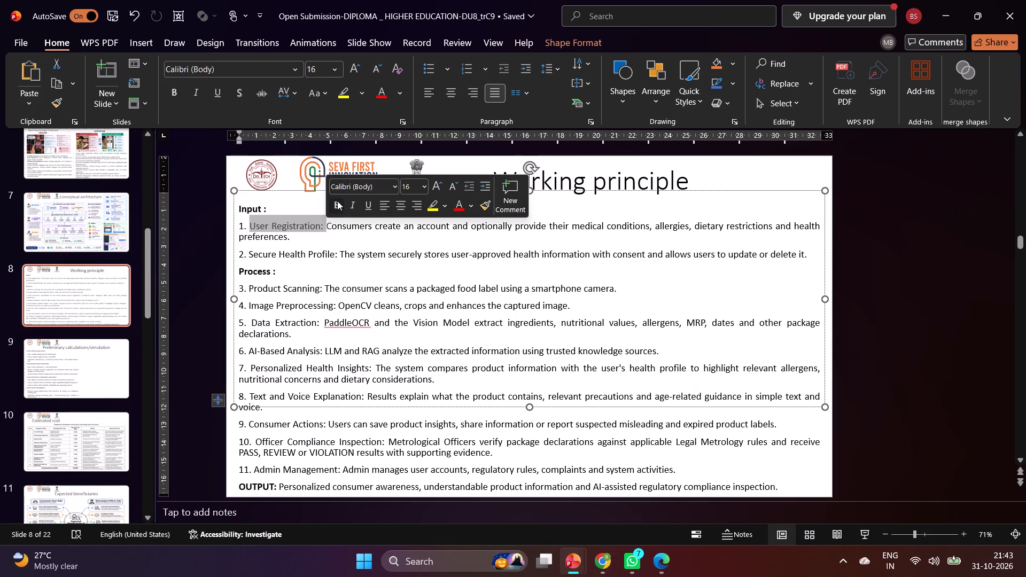
left_click(335, 255)
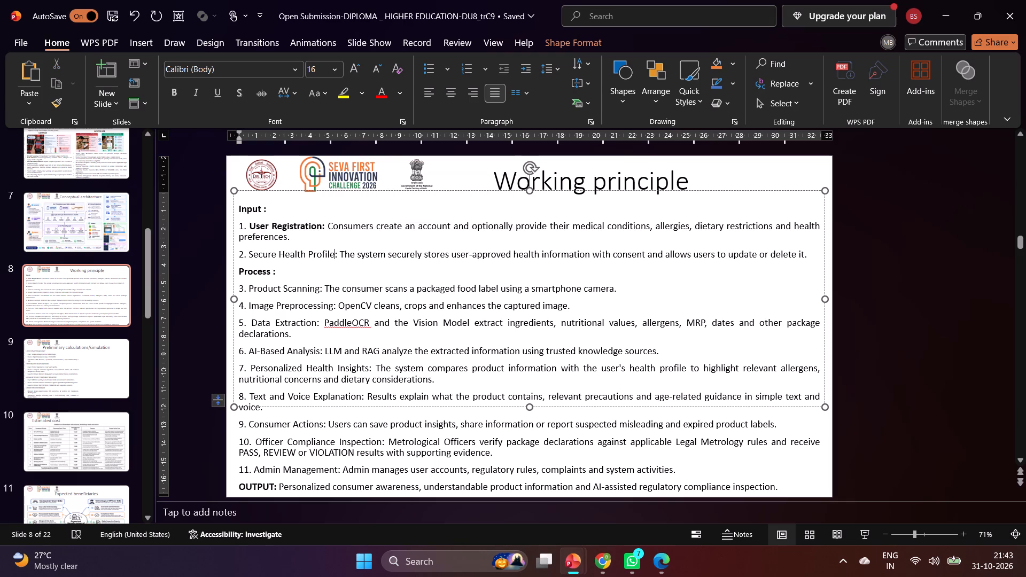
left_click_drag(337, 256, 258, 256)
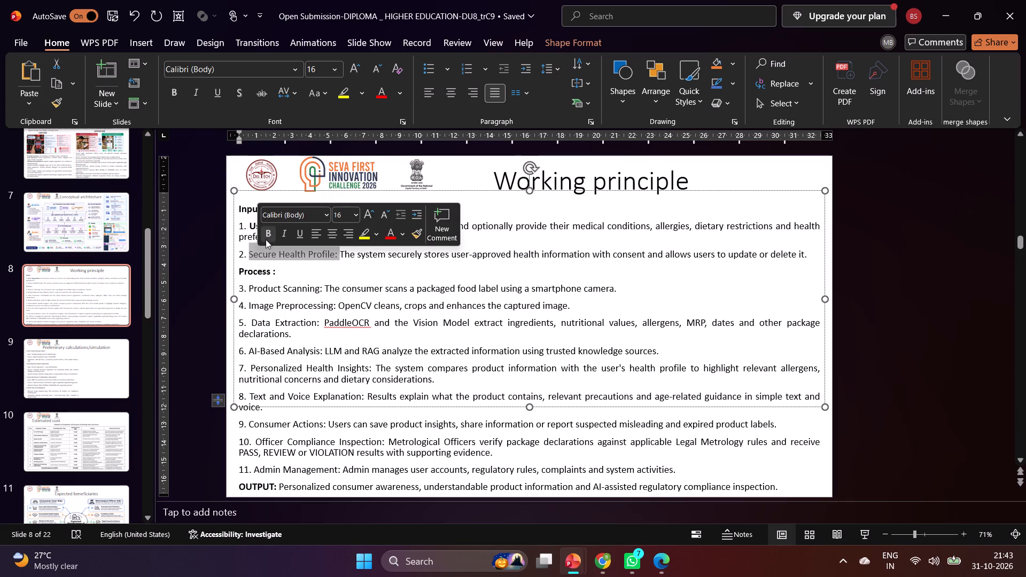
left_click(267, 239)
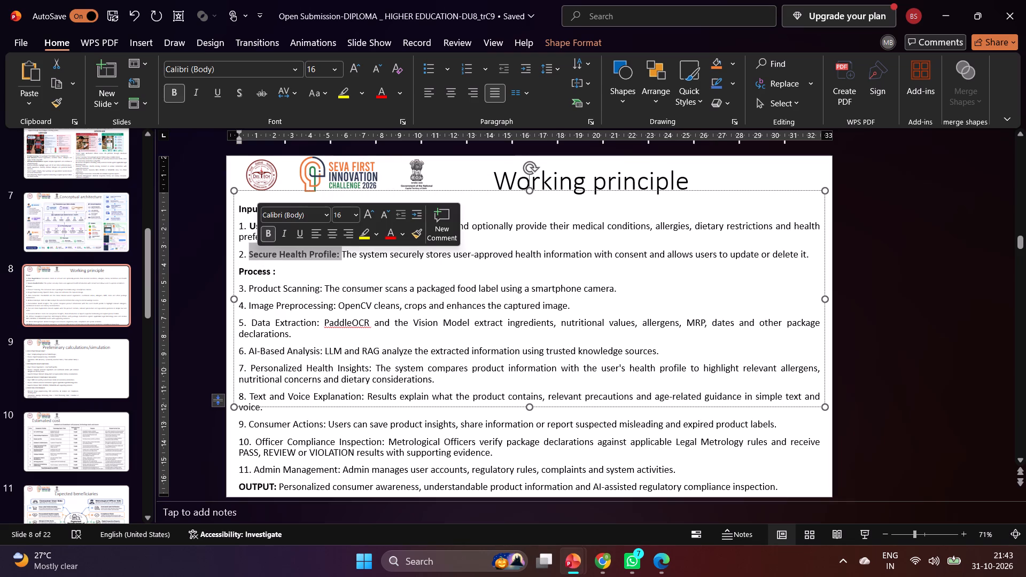
Make the Process item labels "Product Scanning:", "Image Preprocessing:" and "Data Extraction:" bold.
left_click_drag(248, 288, 325, 296)
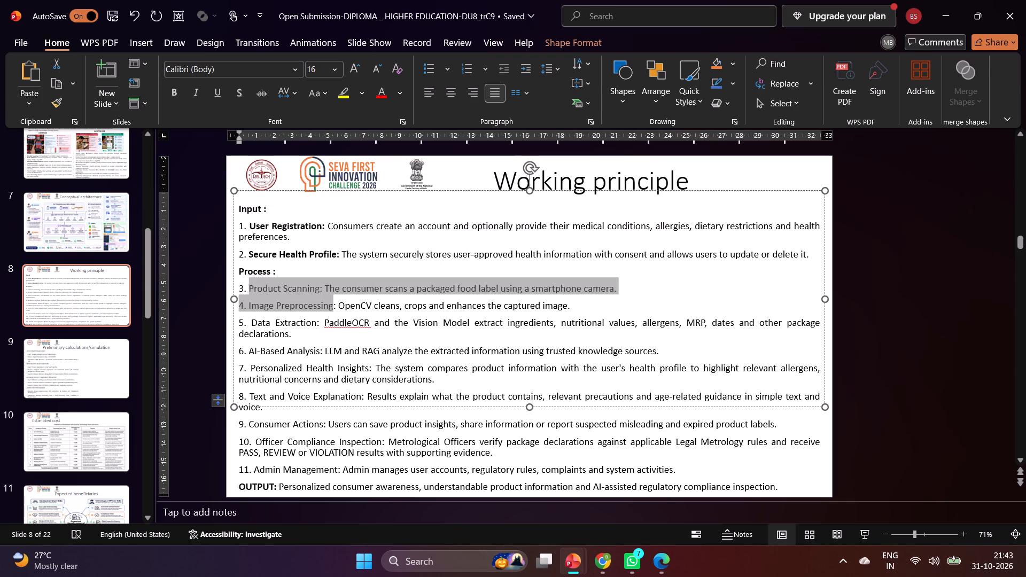
left_click_drag(325, 296, 324, 278)
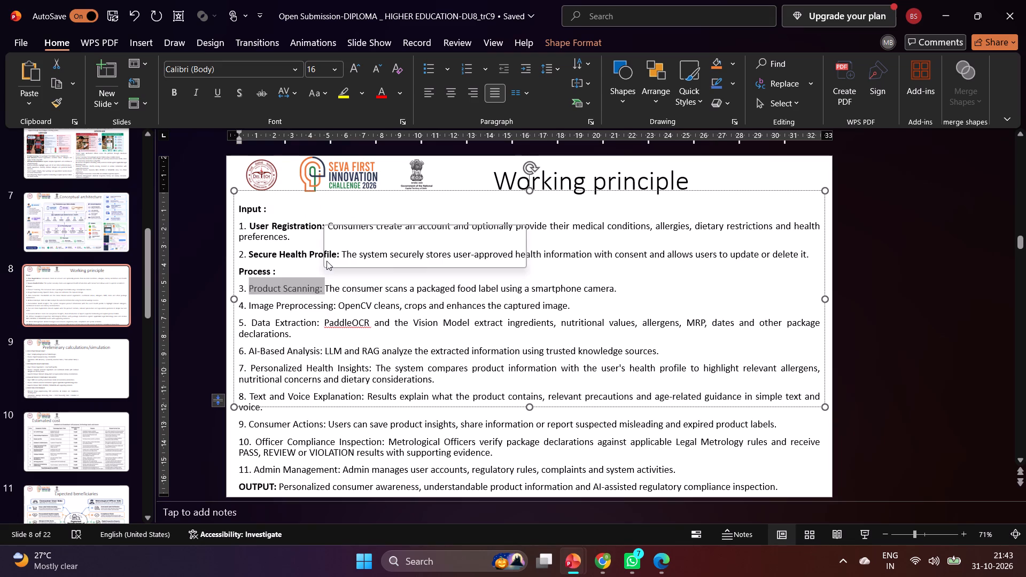
left_click(329, 259)
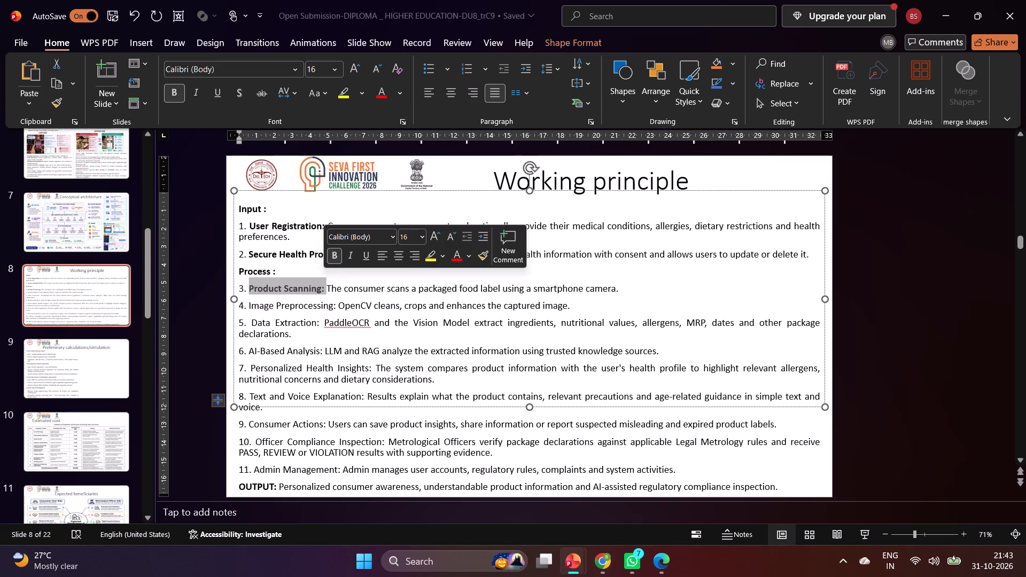
left_click_drag(248, 304, 332, 301)
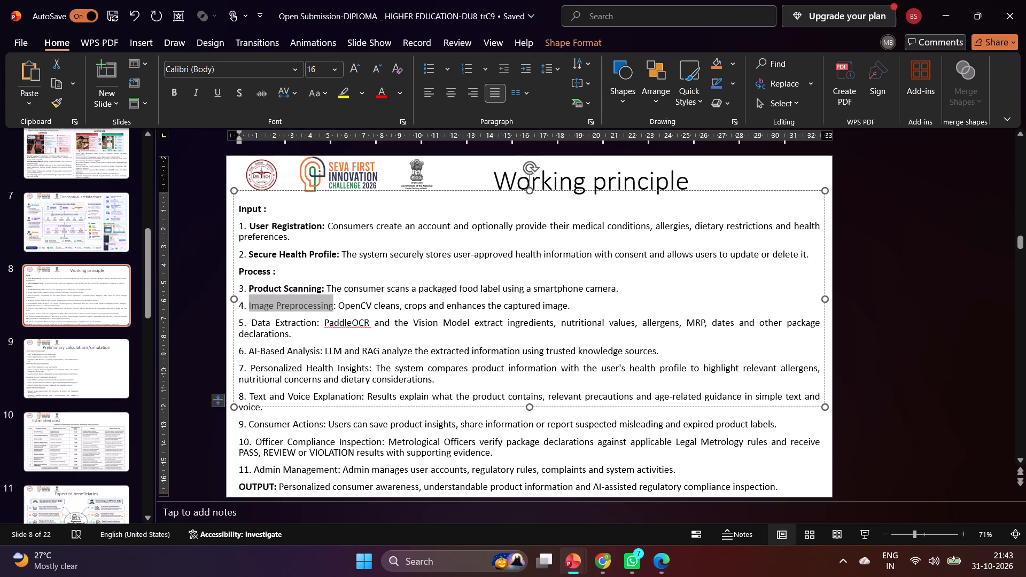
left_click_drag(332, 301, 335, 305)
left_click(347, 282)
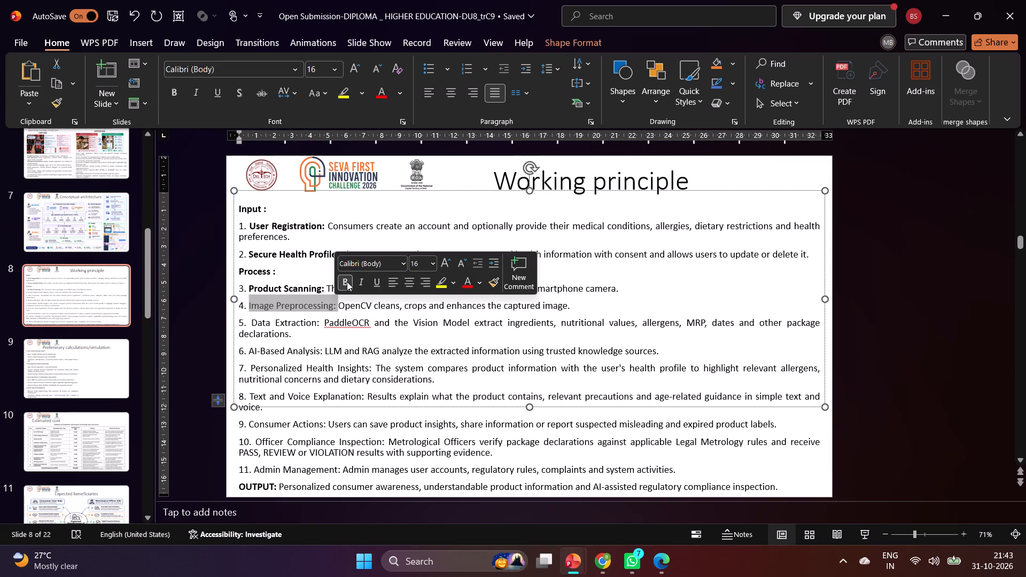
left_click_drag(250, 322, 312, 326)
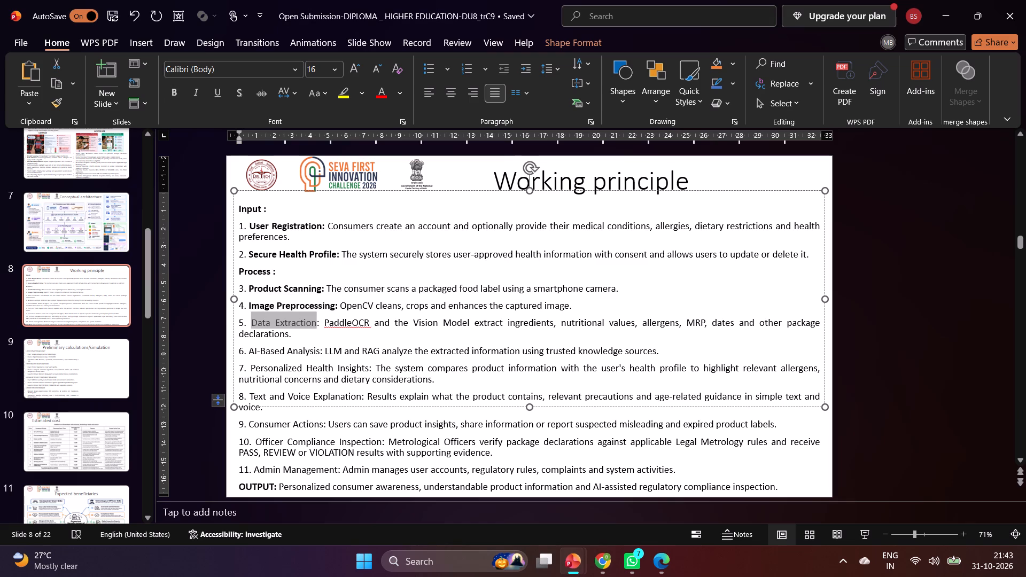
left_click_drag(312, 326, 318, 323)
left_click_drag(318, 323, 317, 323)
left_click(329, 302)
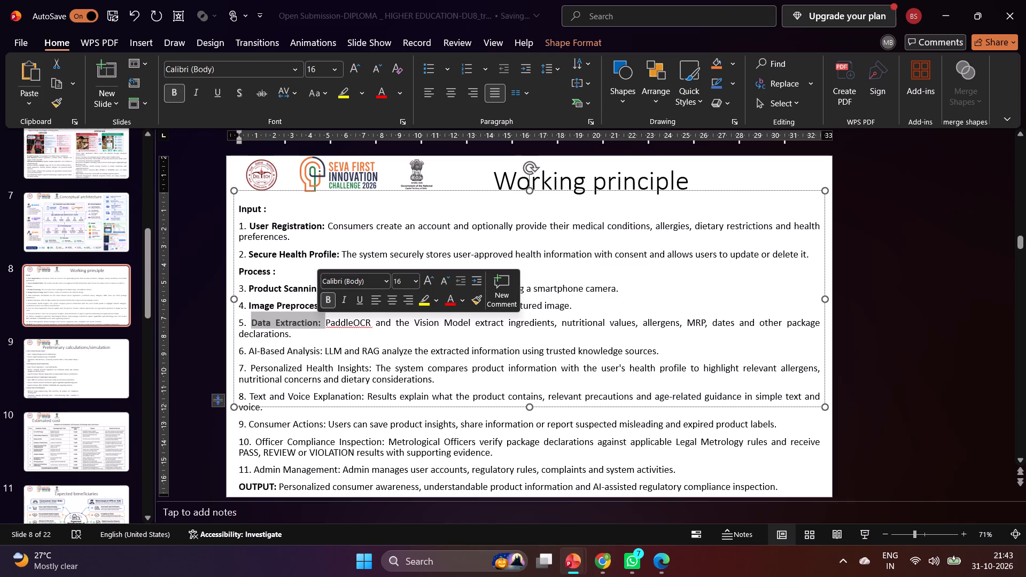
Make the item labels "AI-Based Analysis:", "Personalized Health Insights:" and "Text and Voice Explanation:" bold on the "Working principle" slide.
left_click_drag(250, 355, 290, 354)
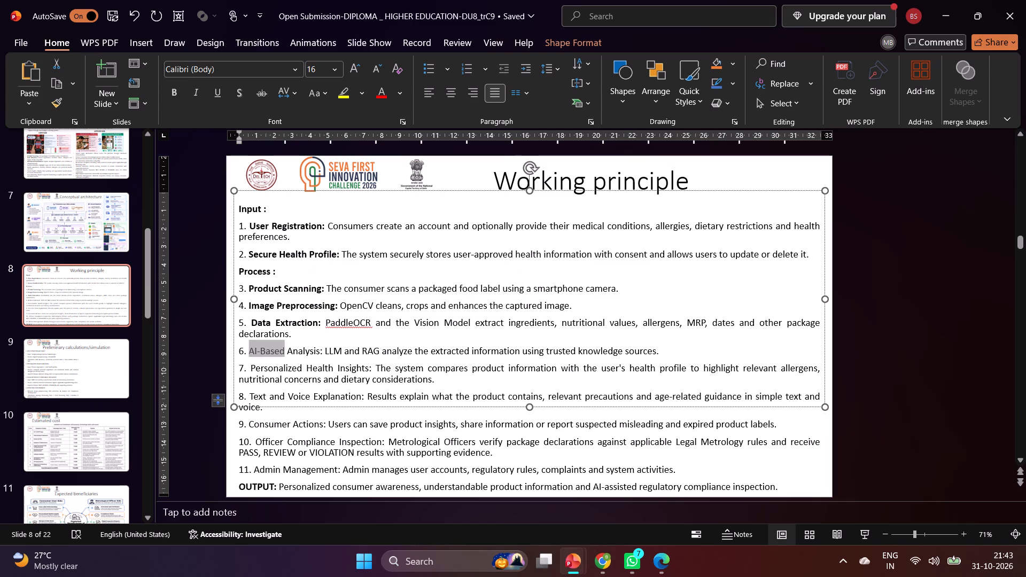
left_click_drag(290, 354, 321, 352)
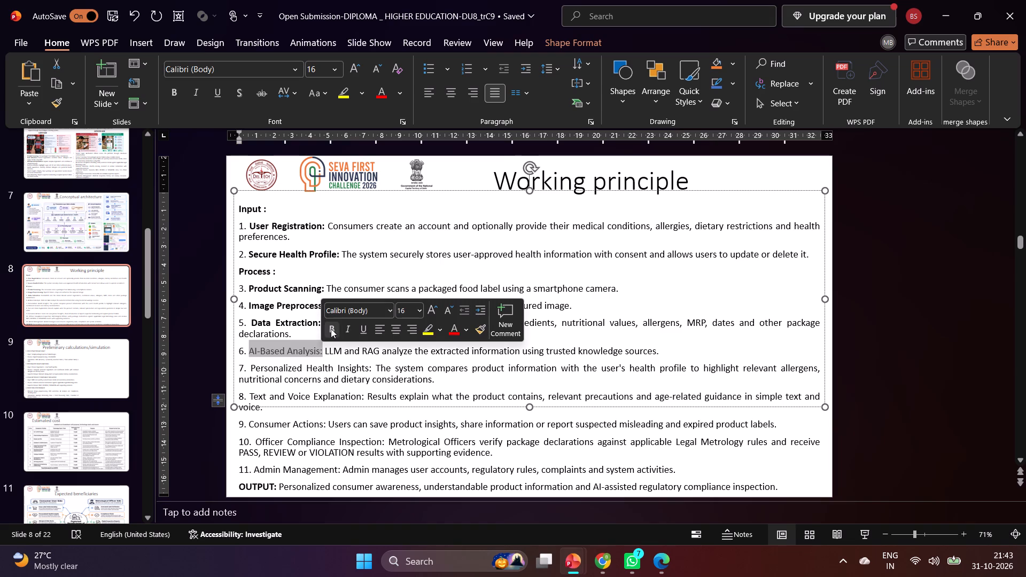
left_click(332, 325)
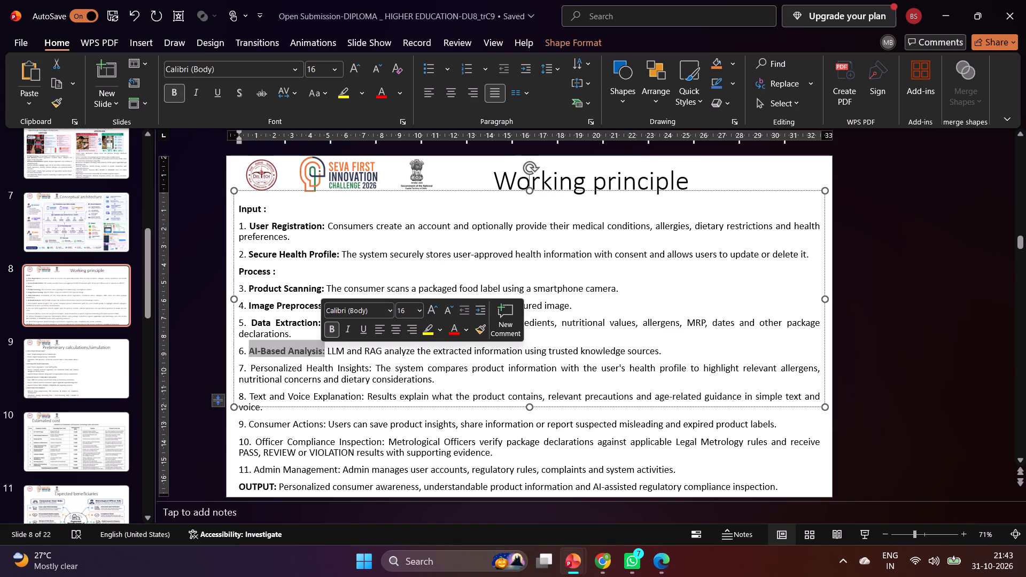
left_click_drag(250, 368, 374, 371)
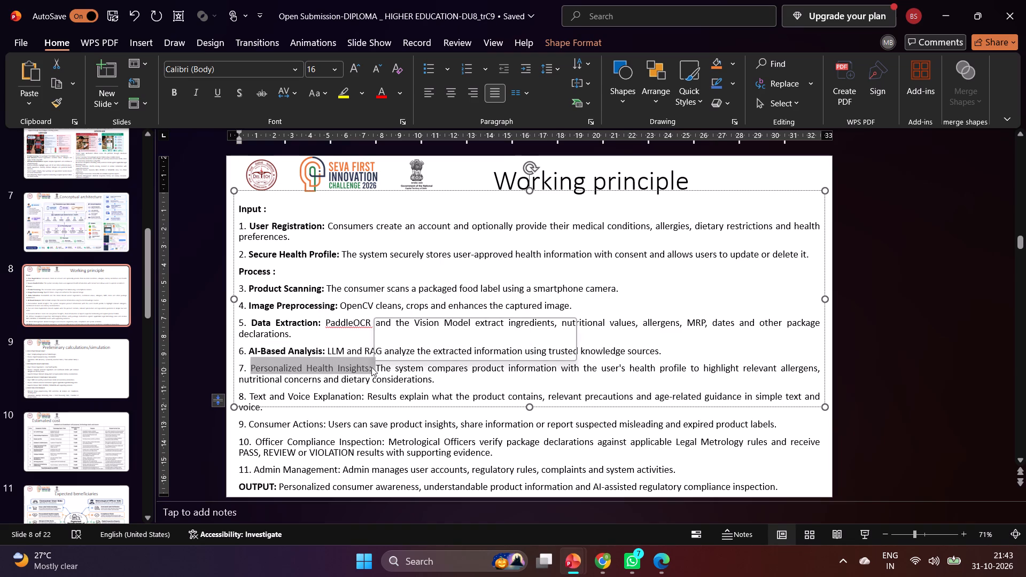
left_click(388, 346)
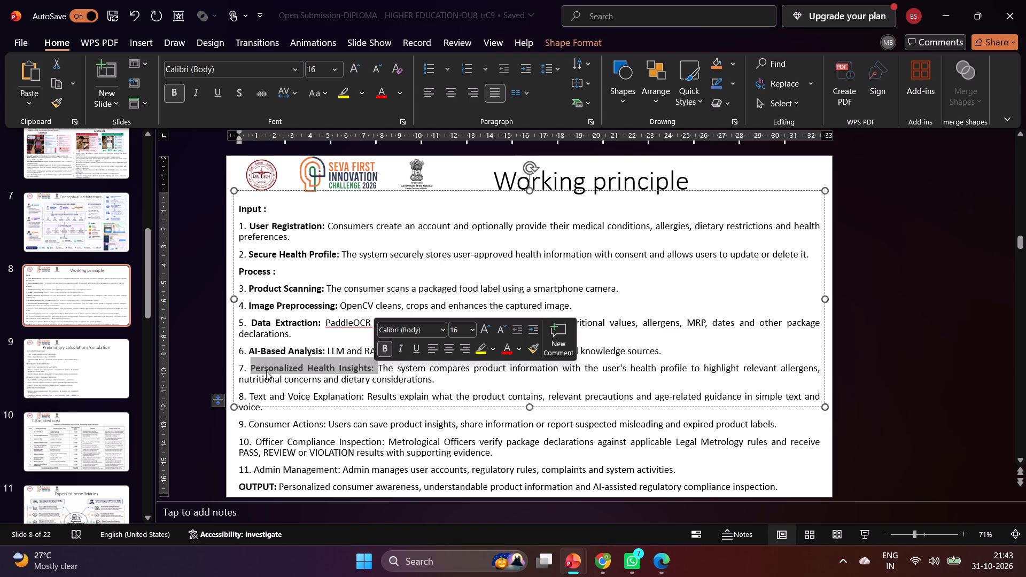
left_click_drag(250, 396, 358, 402)
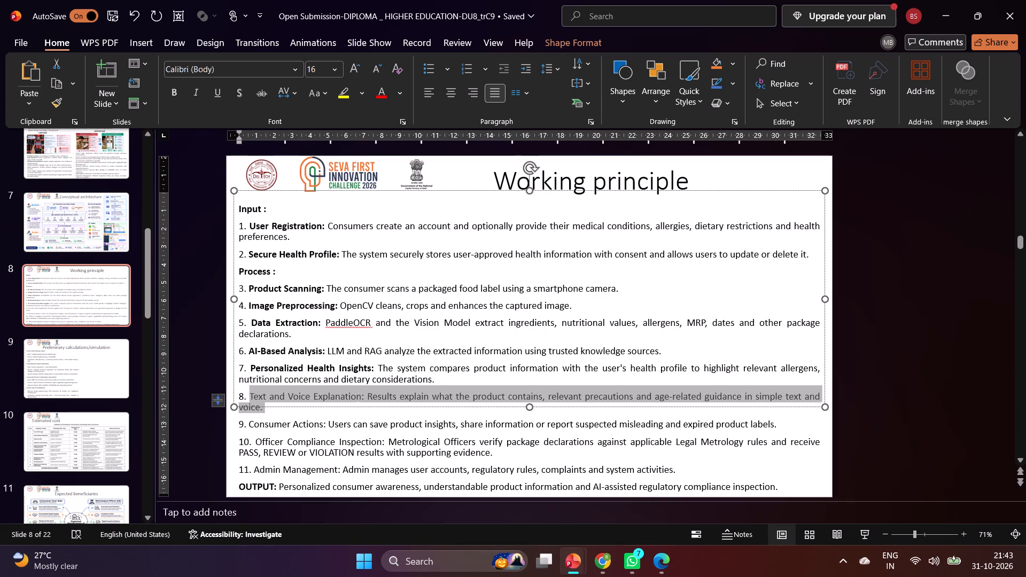
left_click_drag(358, 402, 366, 400)
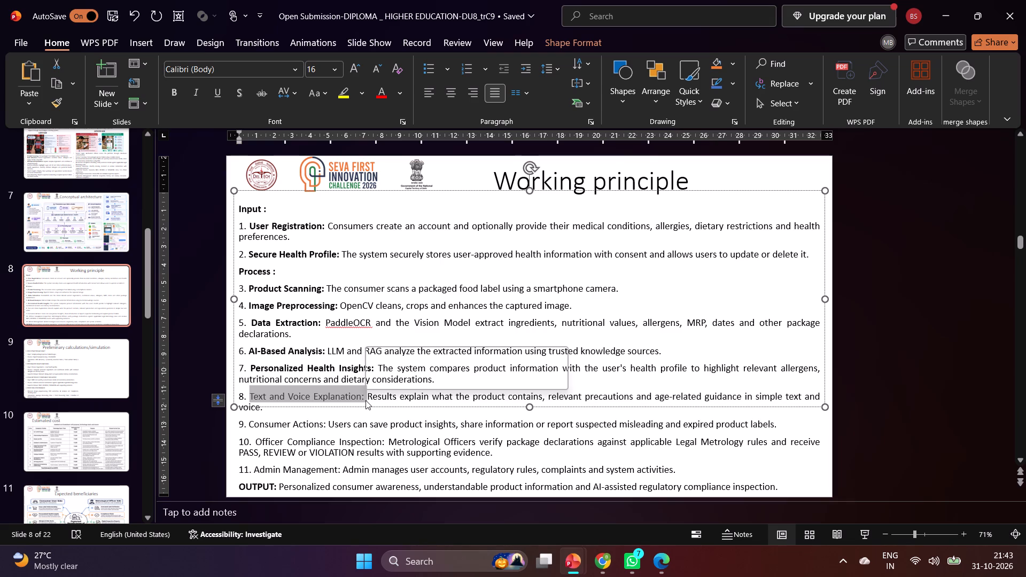
left_click(374, 381)
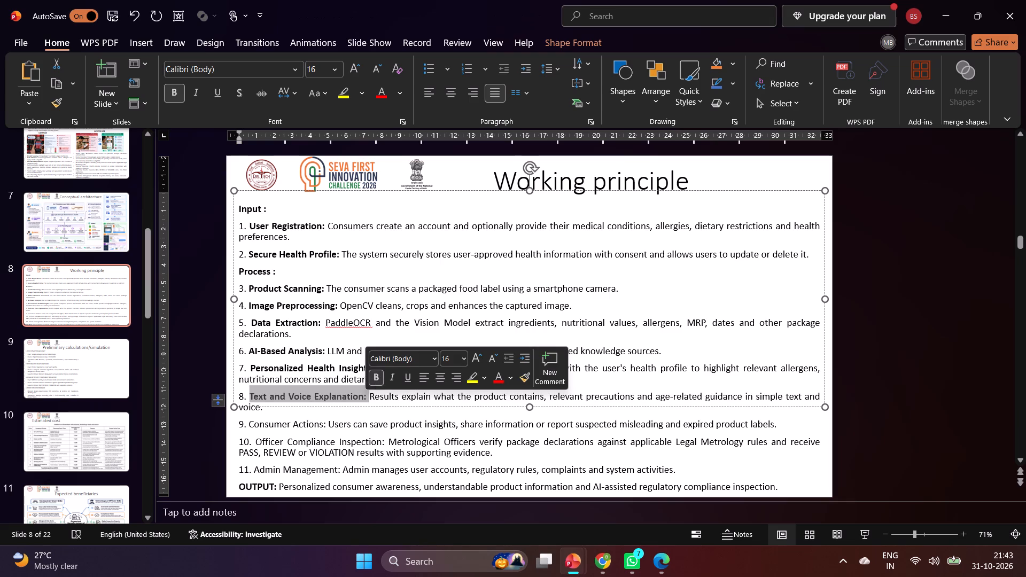
Make the item labels "Consumer Actions:", "Officer Compliance Inspection:" and "Admin Management:" bold.
left_click_drag(250, 425, 327, 423)
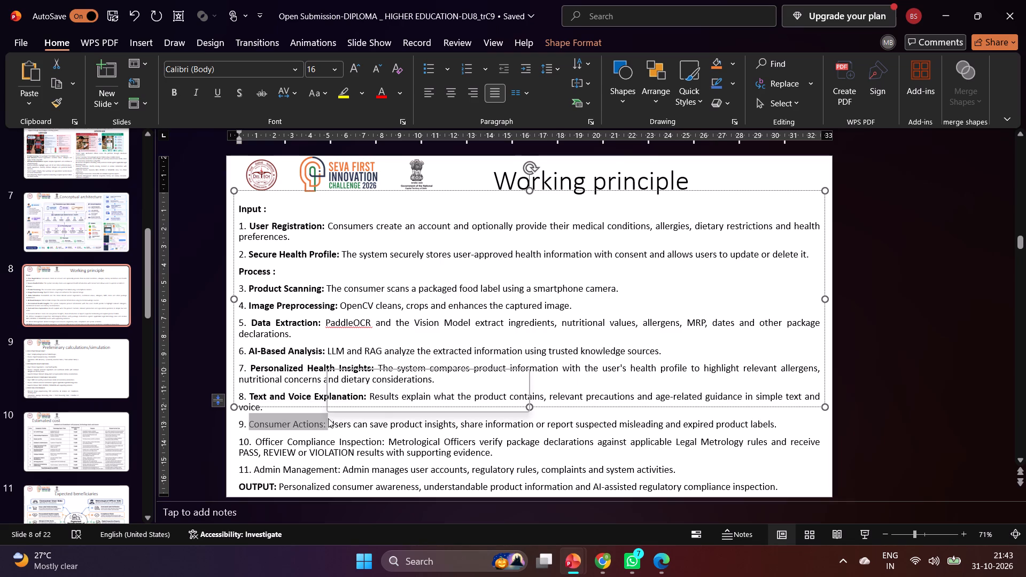
left_click(336, 398)
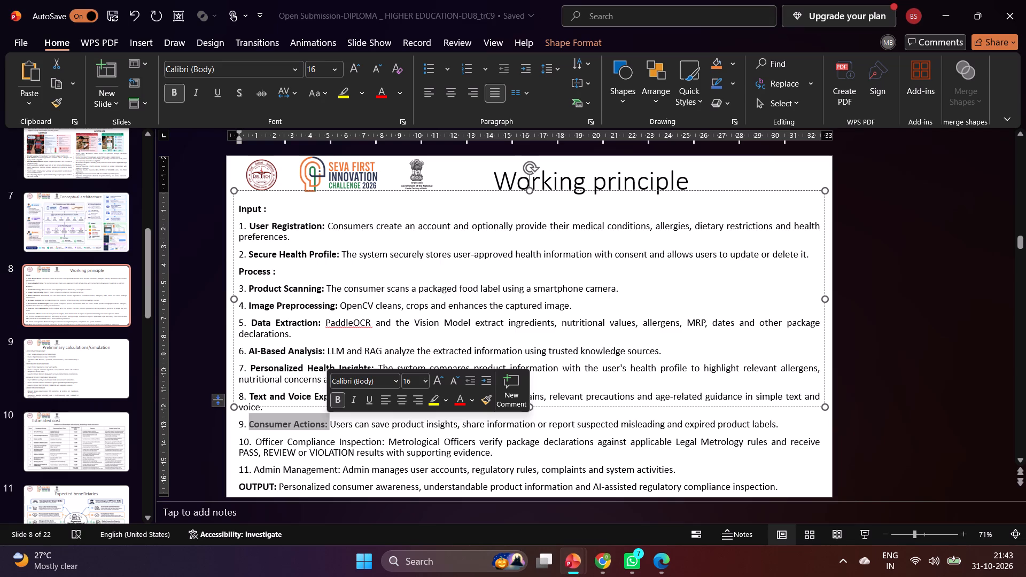
left_click_drag(255, 441, 379, 440)
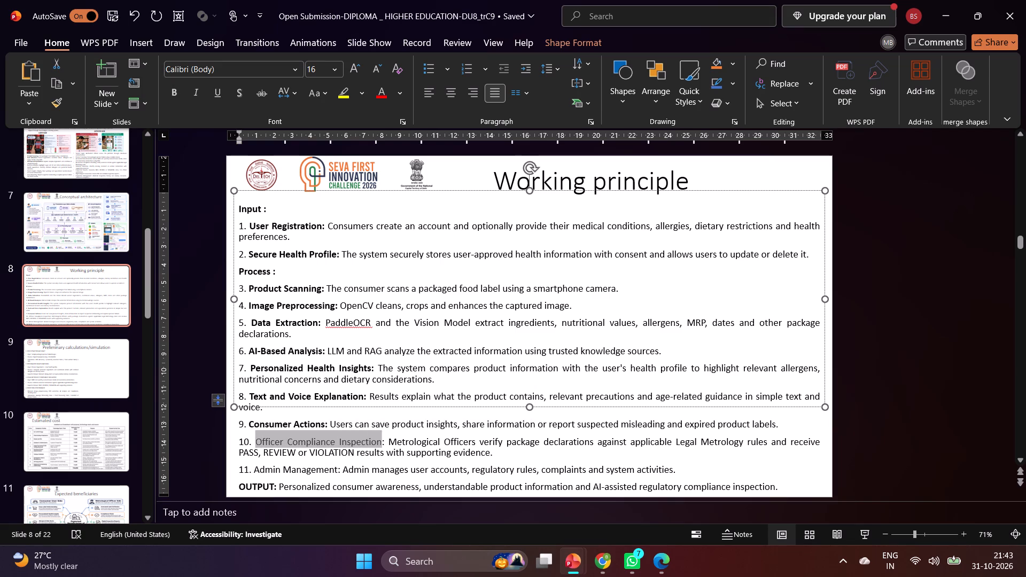
left_click_drag(379, 440, 385, 440)
left_click(397, 414)
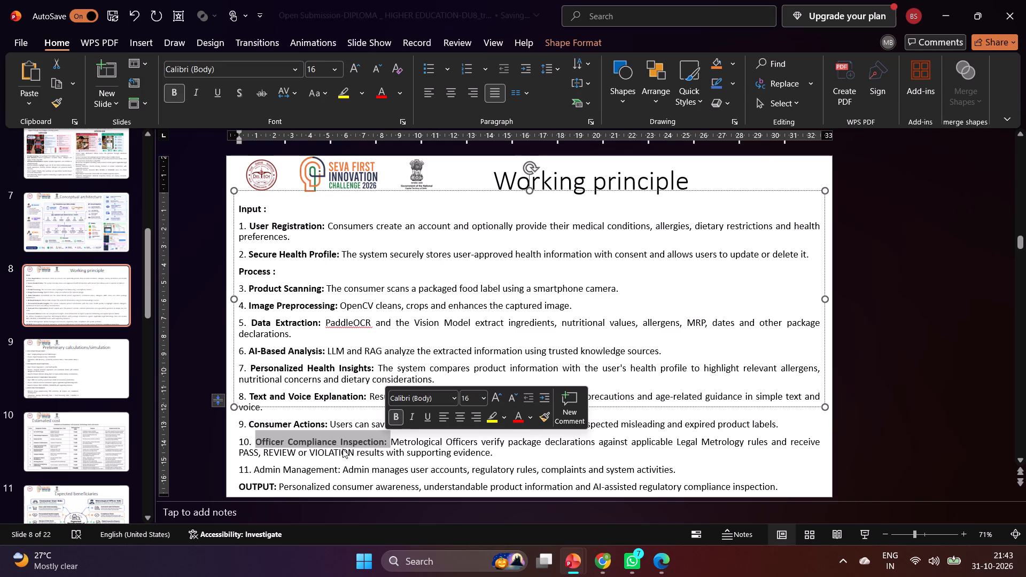
left_click_drag(256, 469, 337, 471)
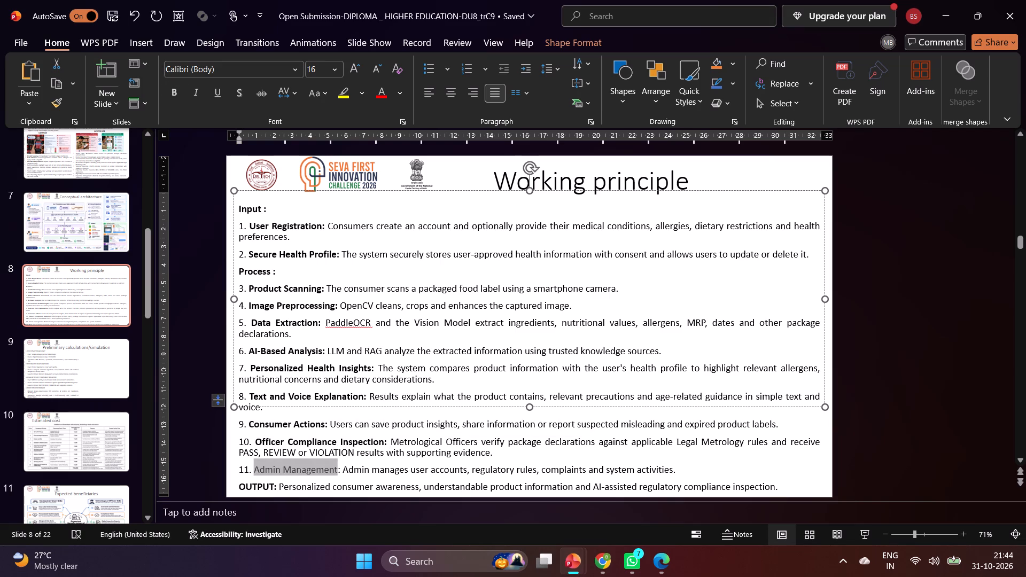
left_click_drag(337, 471, 340, 469)
left_click(348, 446)
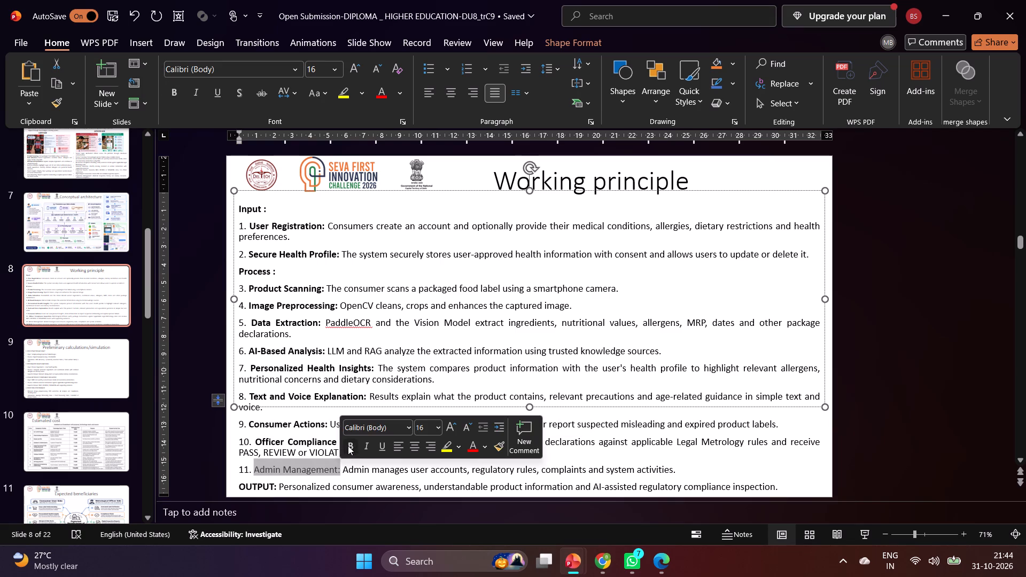
left_click(214, 445)
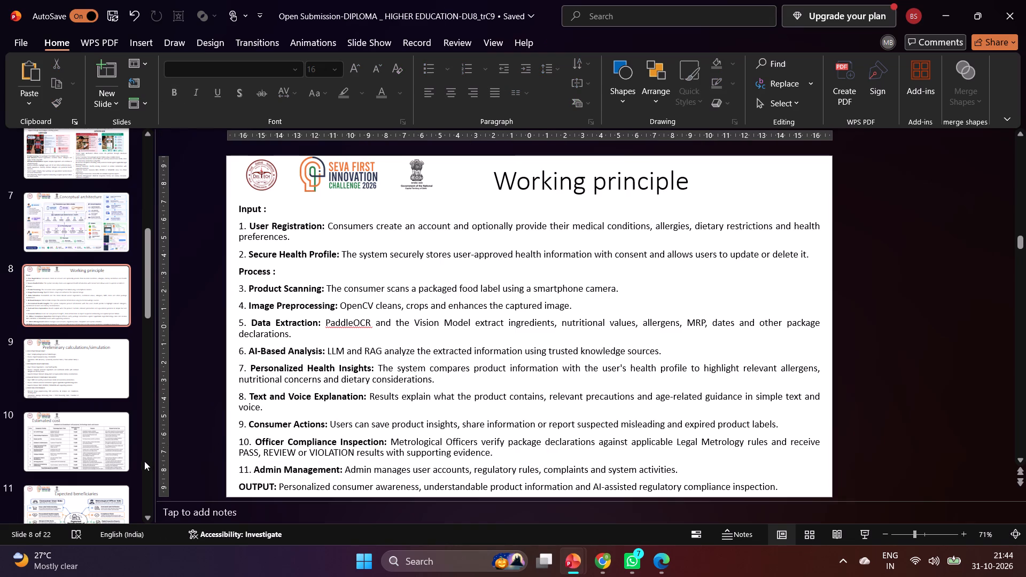
On the "Preliminary calculations/simulation" slide, make the four numbered section headings bold, from "OCR EXTRACTION ACCURACY" to "PROCESSING PERFORMANCE".
left_click(69, 372)
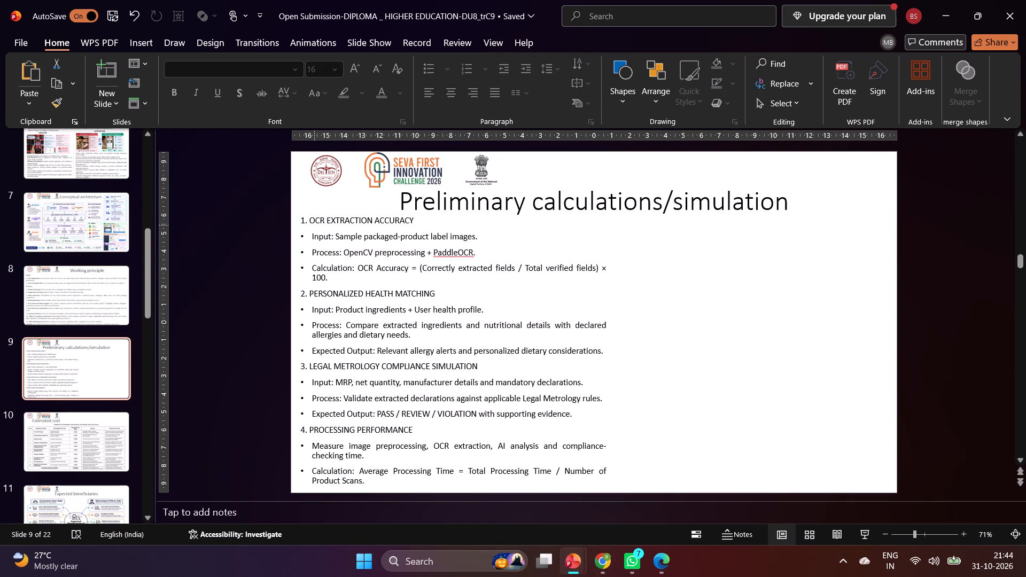
left_click_drag(308, 221, 421, 221)
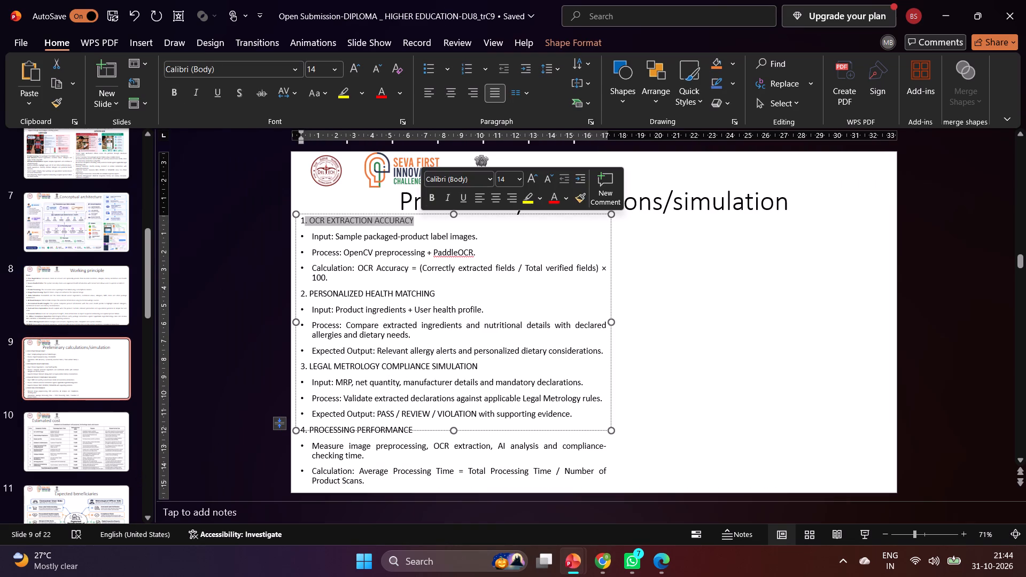
left_click(429, 193)
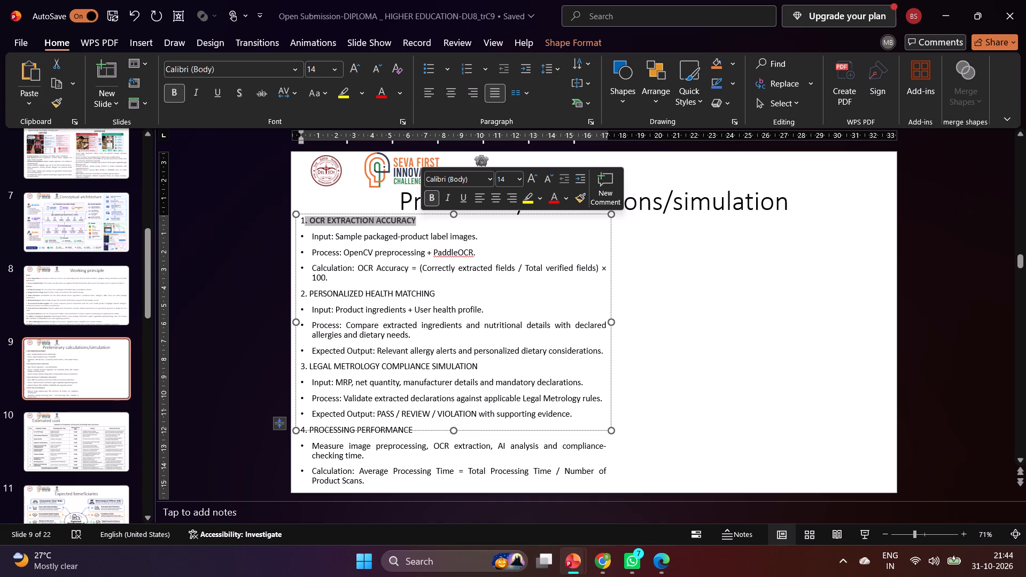
left_click_drag(309, 293, 437, 290)
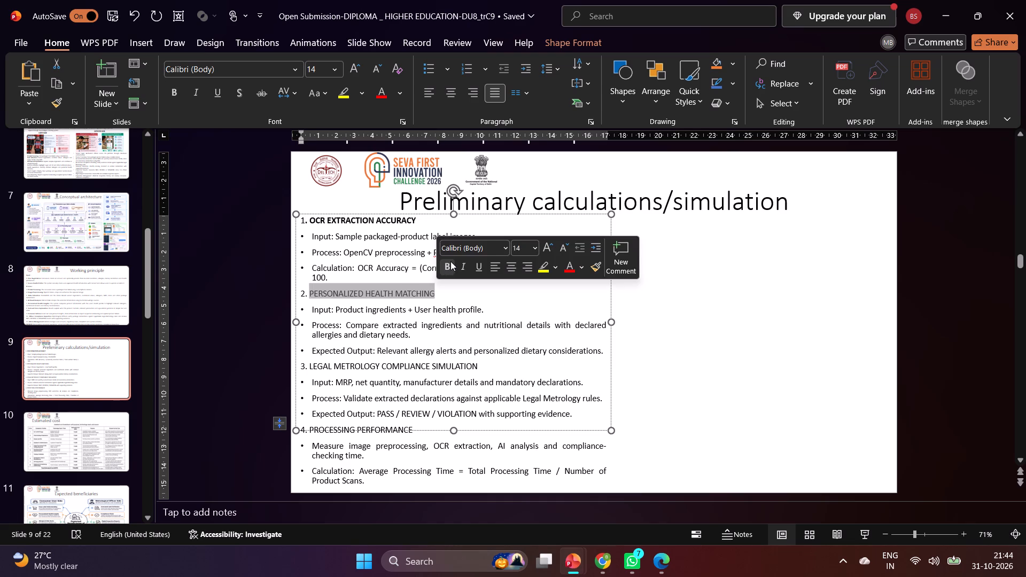
left_click(450, 261)
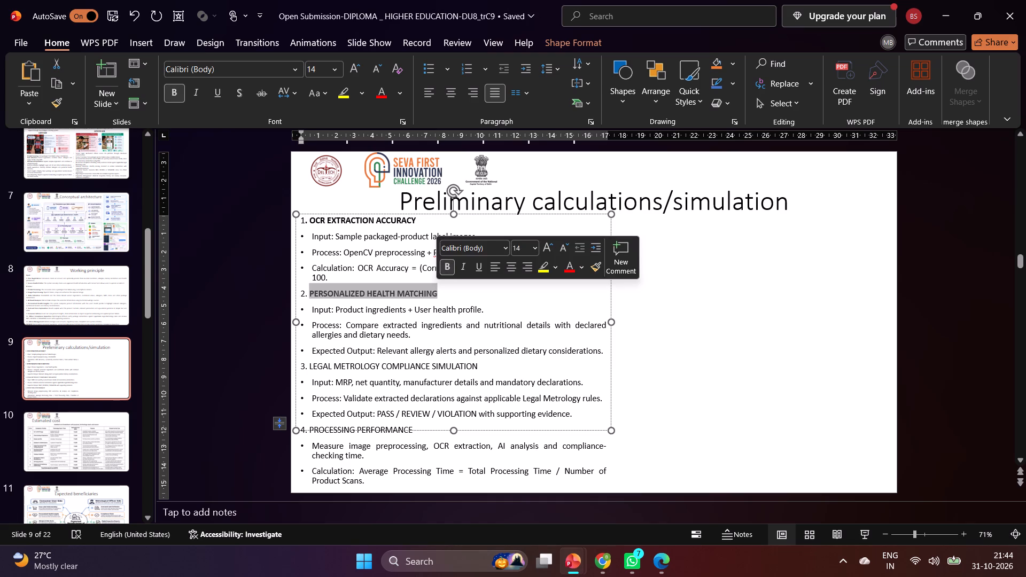
left_click_drag(308, 366, 463, 370)
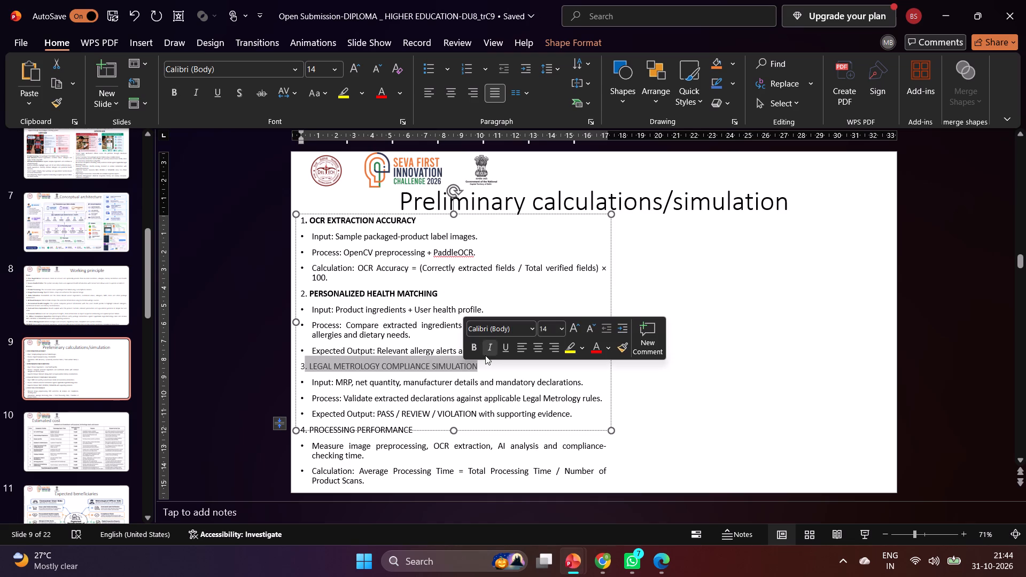
left_click(476, 349)
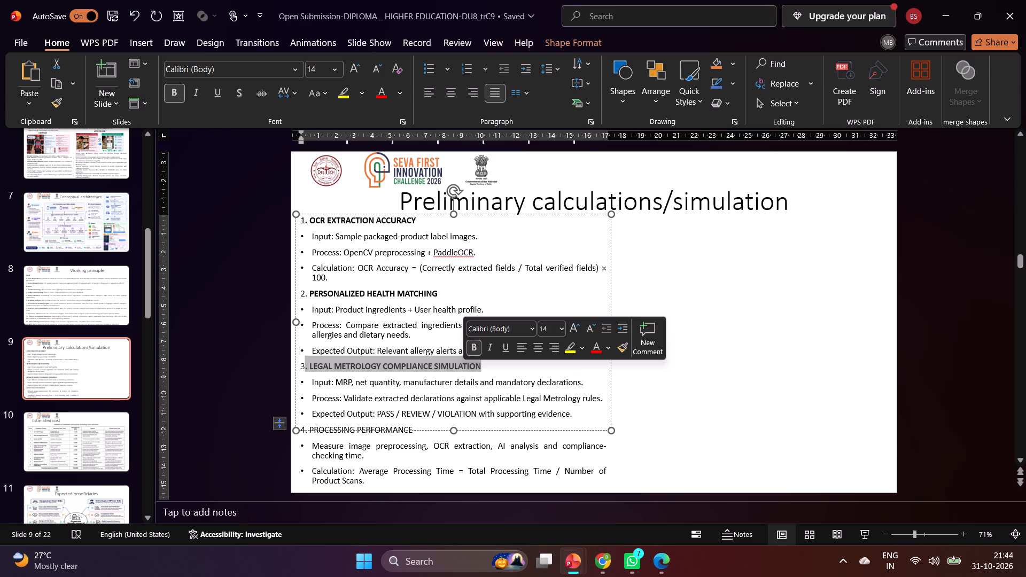
left_click(312, 432)
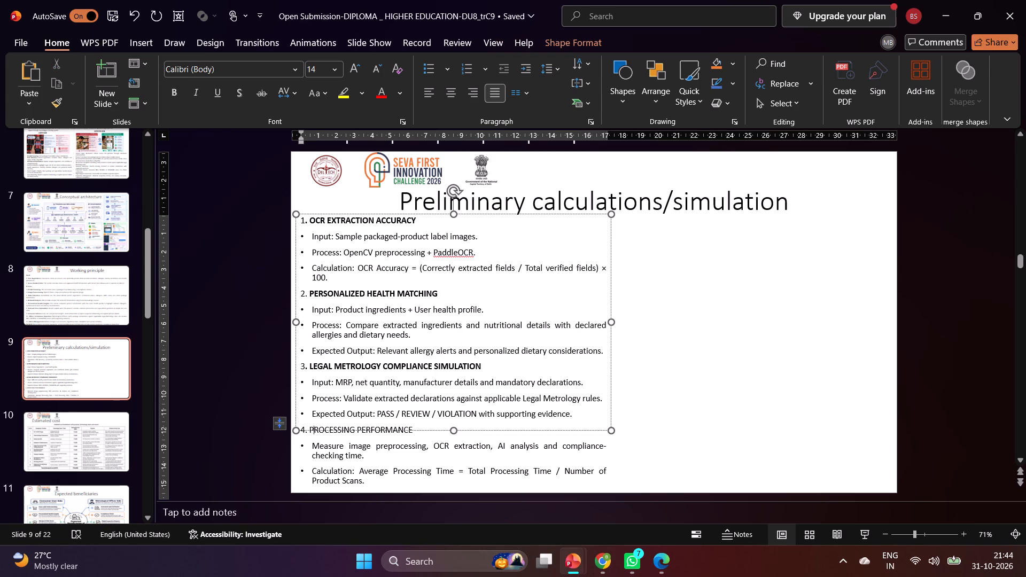
left_click(312, 431)
left_click(424, 439)
left_click_drag(416, 432, 327, 435)
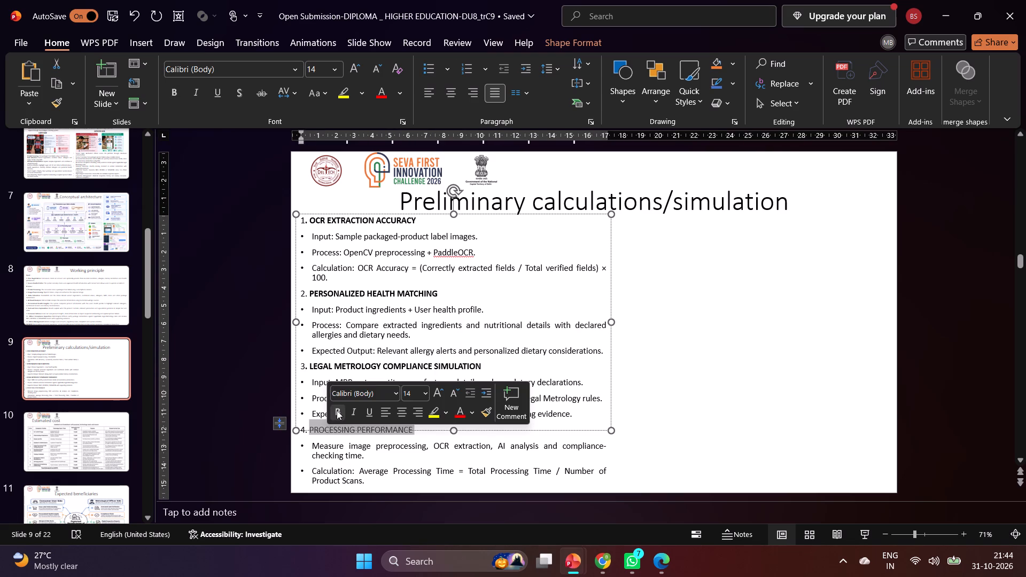
left_click(337, 410)
left_click(236, 402)
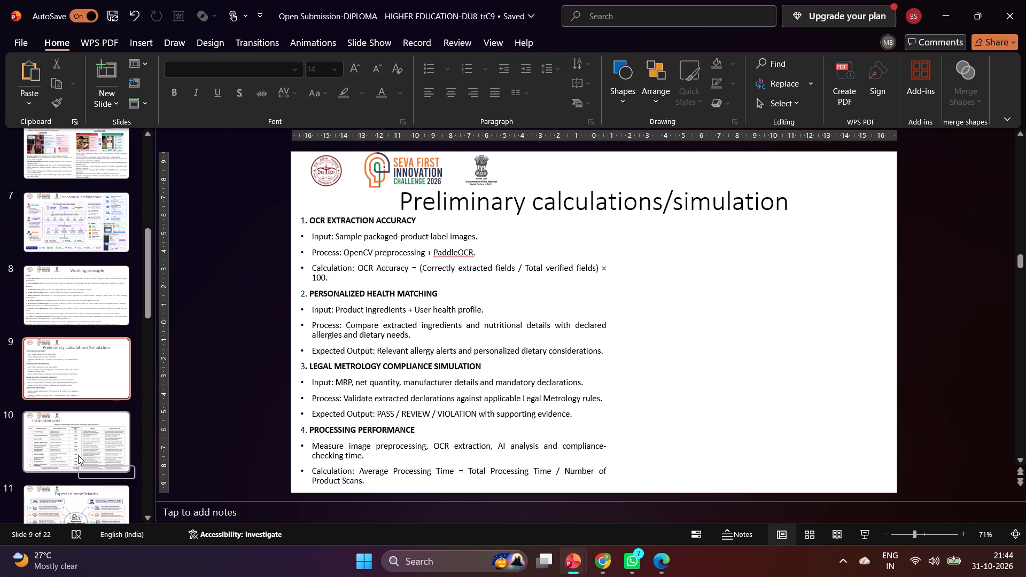
Look through the slides from "Estimated cost" to "Entry and Target TRL, if any" to check their layout and formatting.
right_click(78, 455)
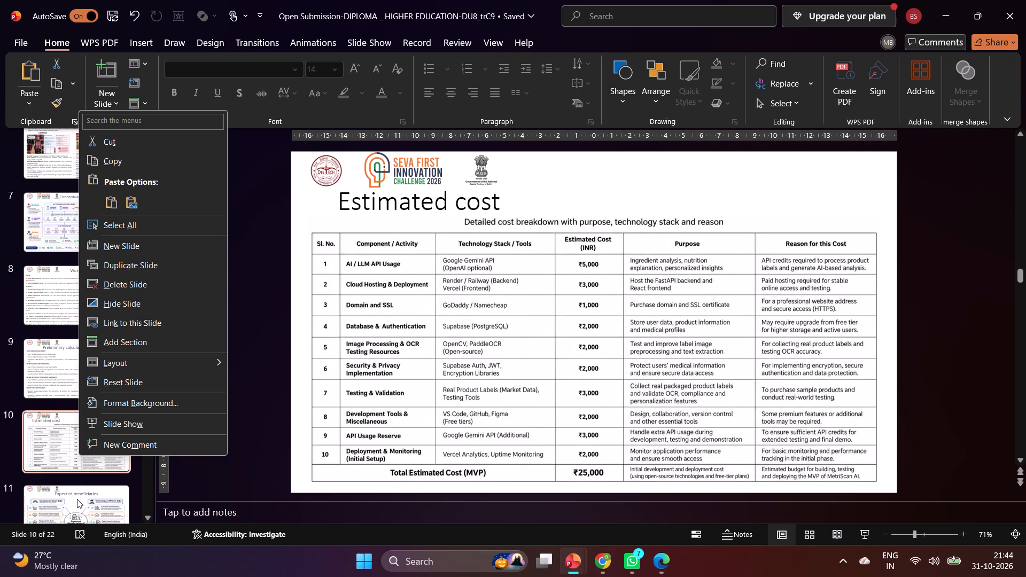
left_click(77, 499)
scroll(77, 499, "down", 2)
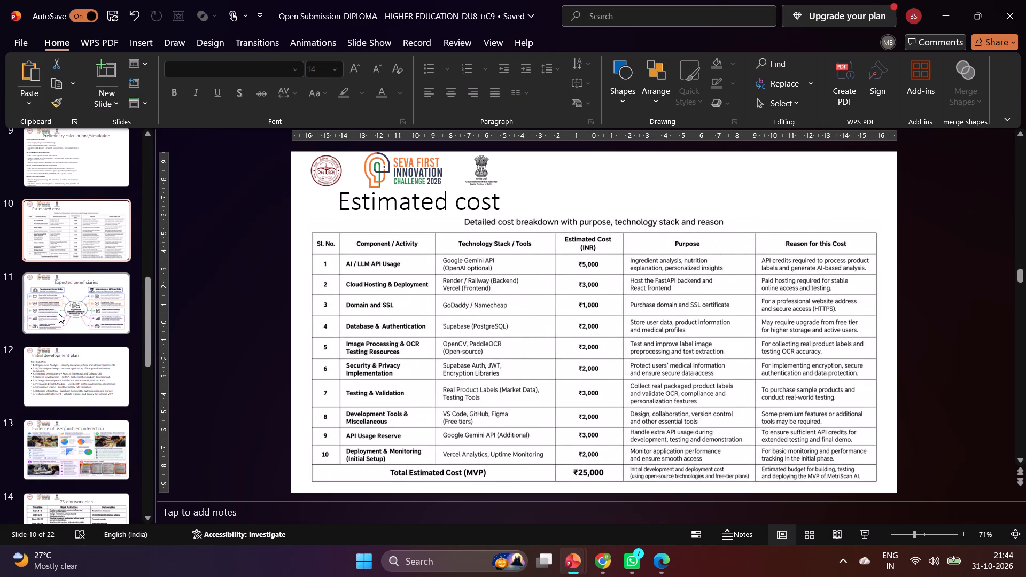
left_click(59, 314)
left_click(67, 231)
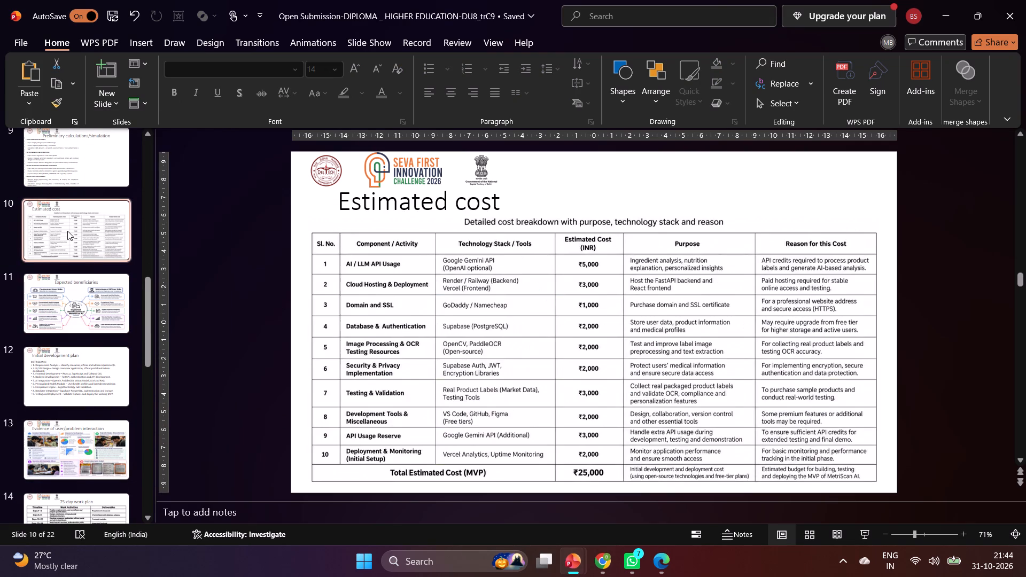
left_click(72, 315)
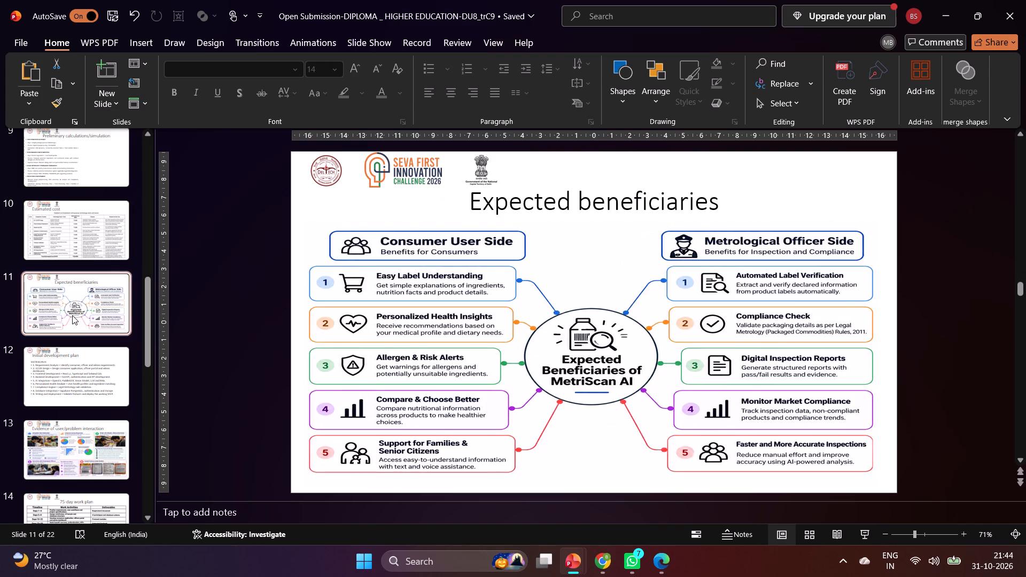
left_click(98, 401)
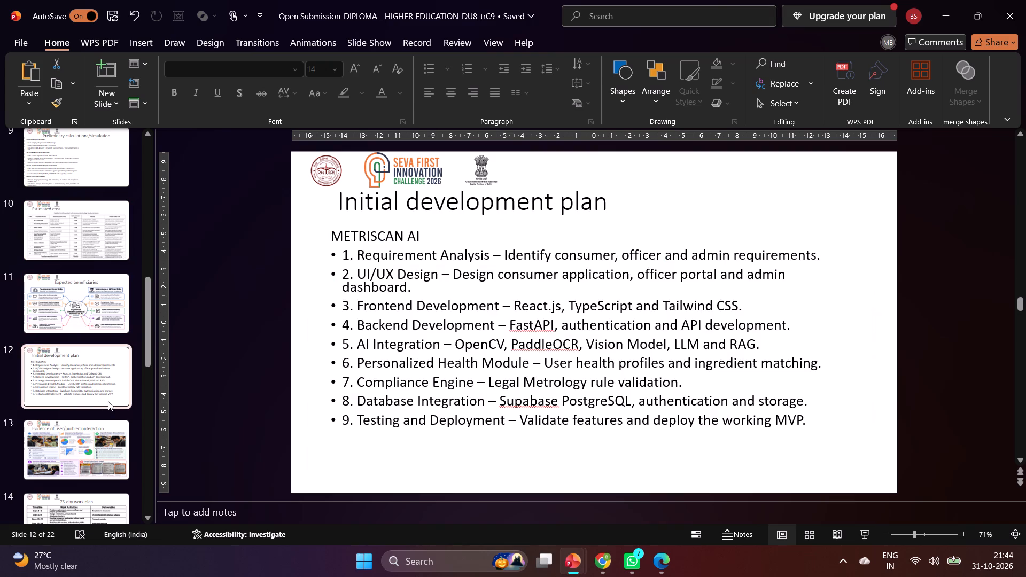
left_click(80, 435)
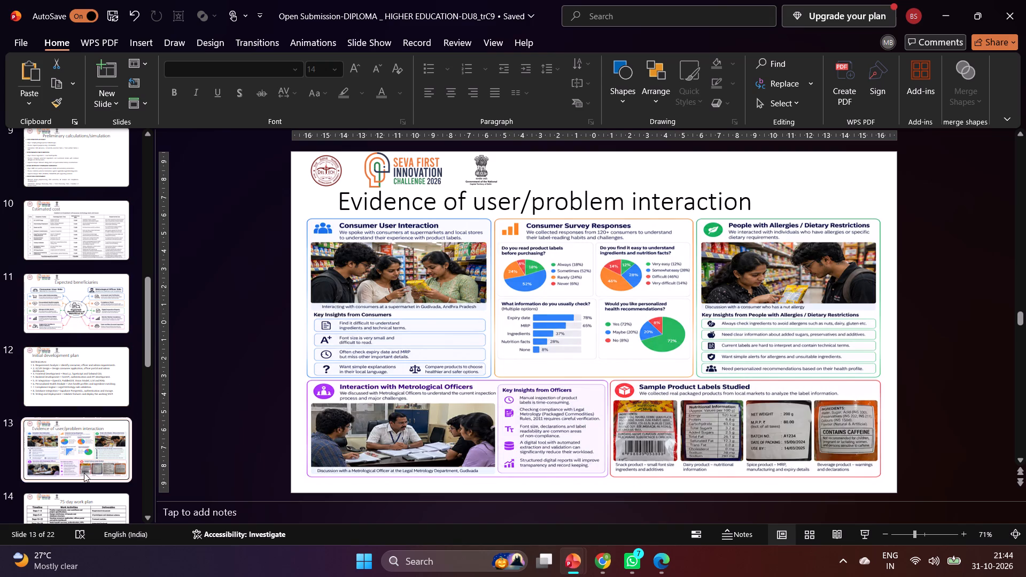
scroll(84, 473, "down", 1)
left_click(84, 484)
scroll(84, 484, "down", 1)
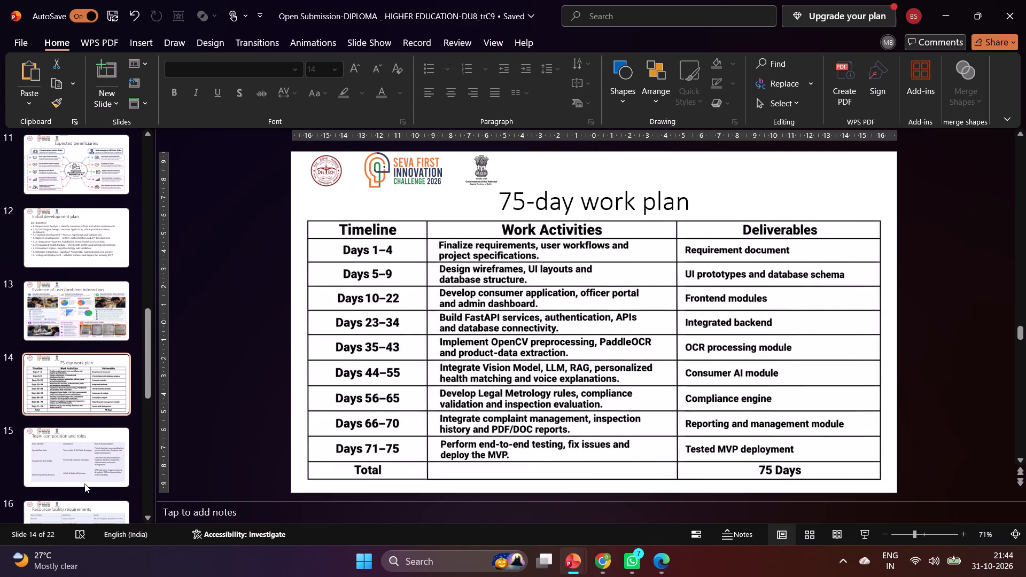
scroll(84, 484, "down", 1)
left_click(65, 460)
scroll(65, 460, "down", 1)
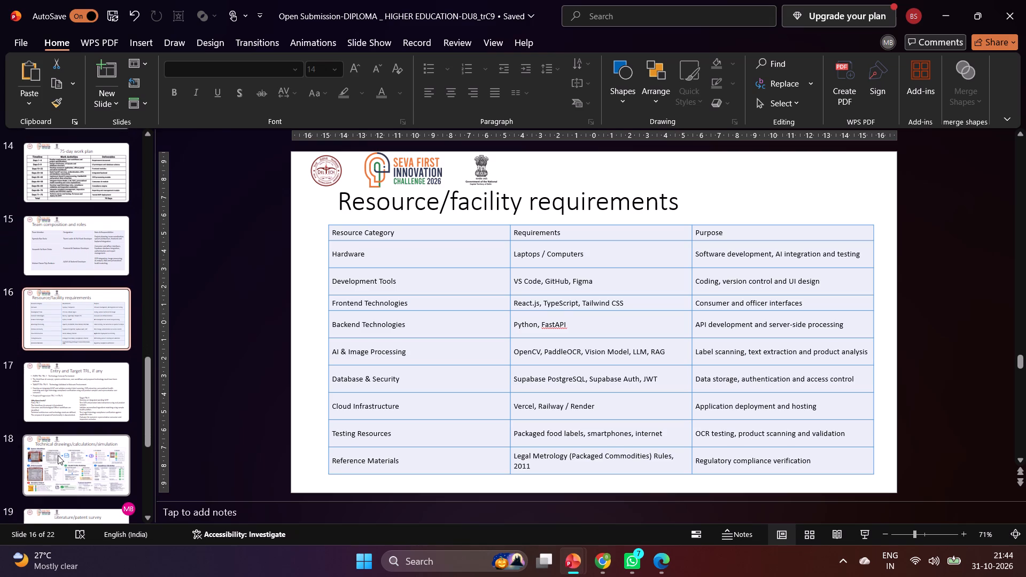
left_click(67, 397)
scroll(67, 397, "down", 1)
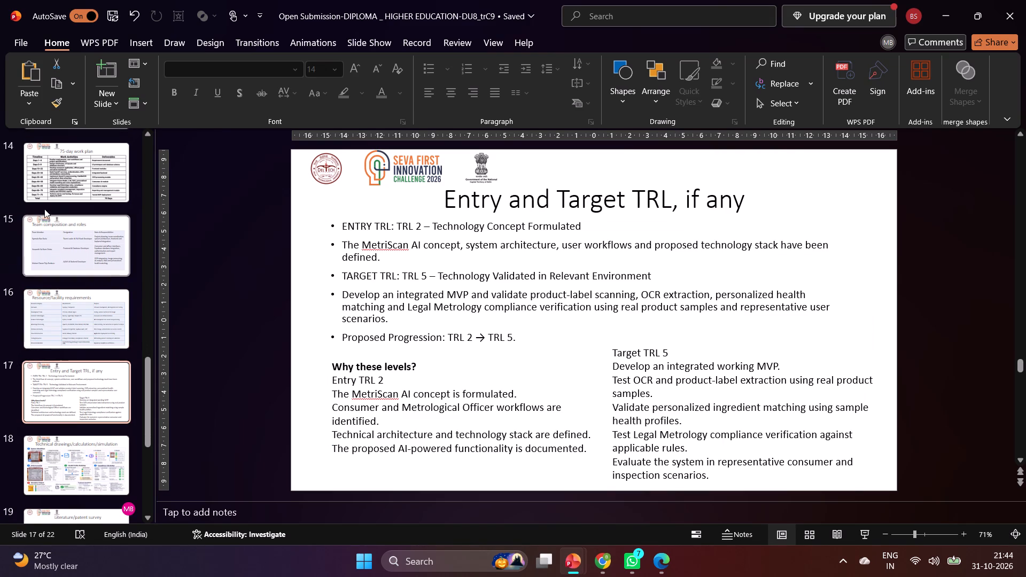
On the "Entry and Target TRL, if any" slide, make the column headings "Entry TRL 2" and "Target TRL 5" bold.
left_click(59, 233)
left_click(64, 367)
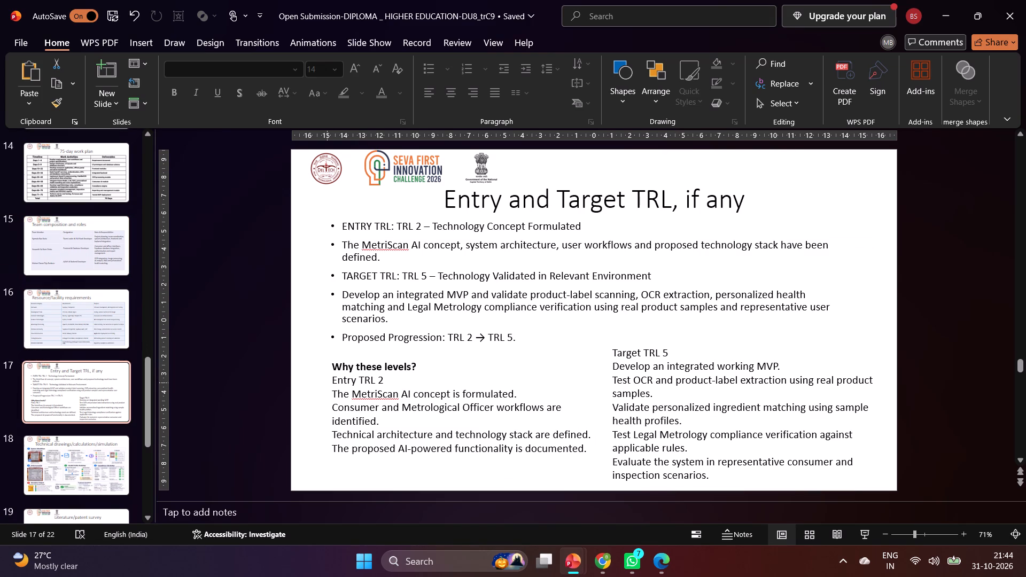
left_click_drag(333, 380, 397, 381)
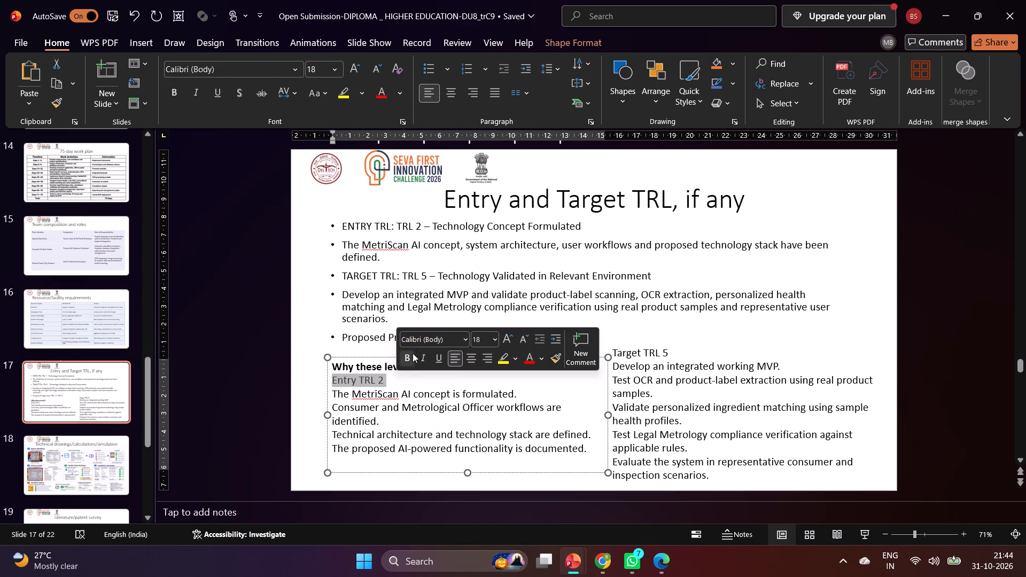
left_click(412, 355)
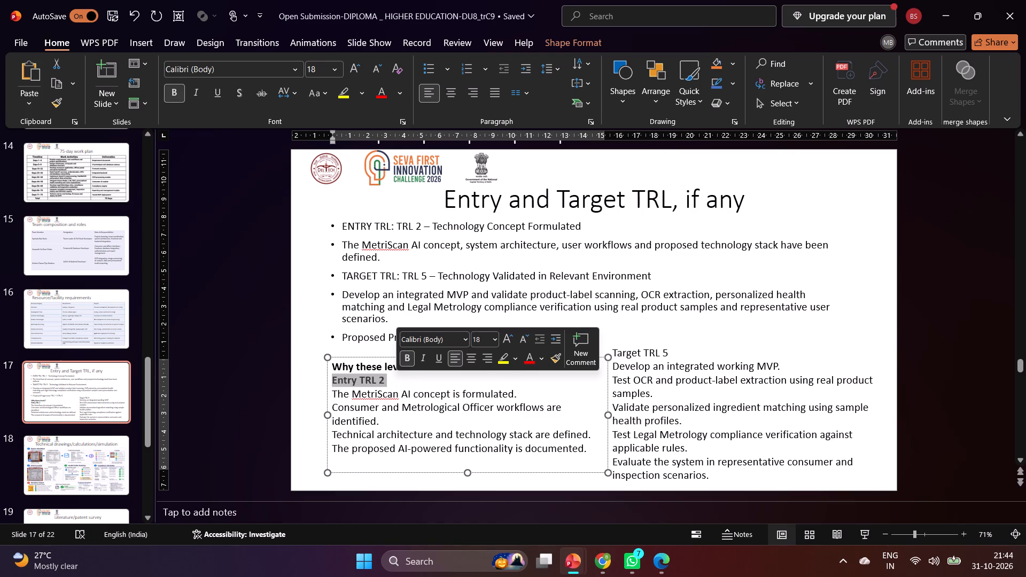
left_click_drag(617, 352, 679, 355)
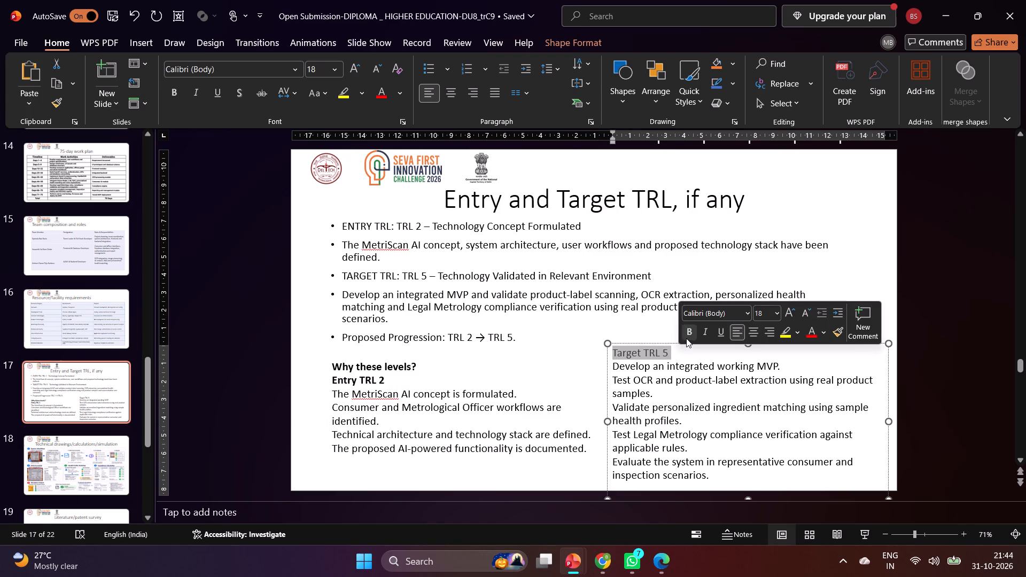
left_click(686, 337)
Make the bullet lead-ins "ENTRY TRL: TRL 2" and "TARGET TRL: TRL 5" bold on the same slide.
left_click_drag(342, 228, 424, 231)
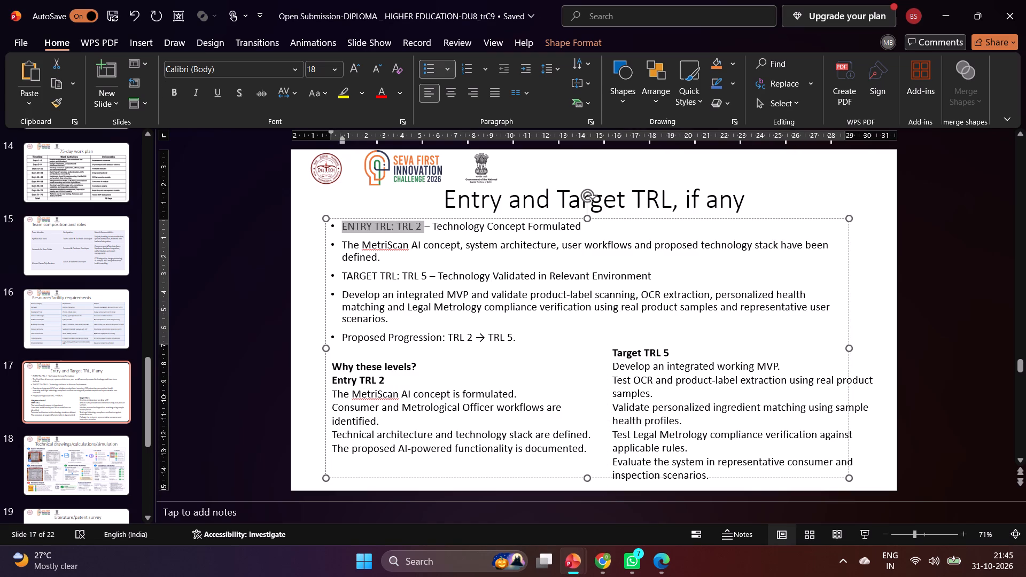
left_click_drag(424, 231, 424, 231)
left_click(439, 206)
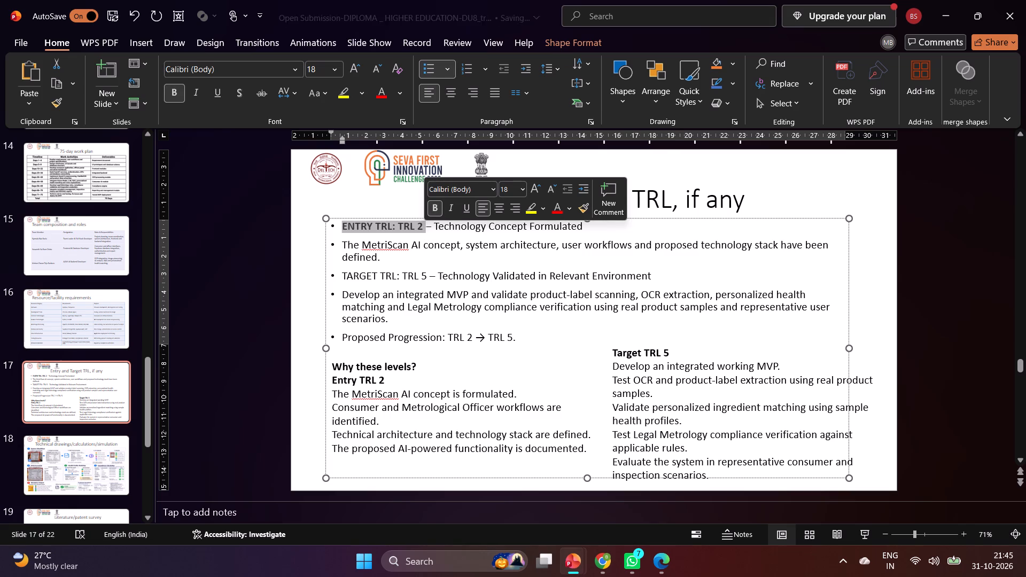
left_click_drag(340, 277, 426, 279)
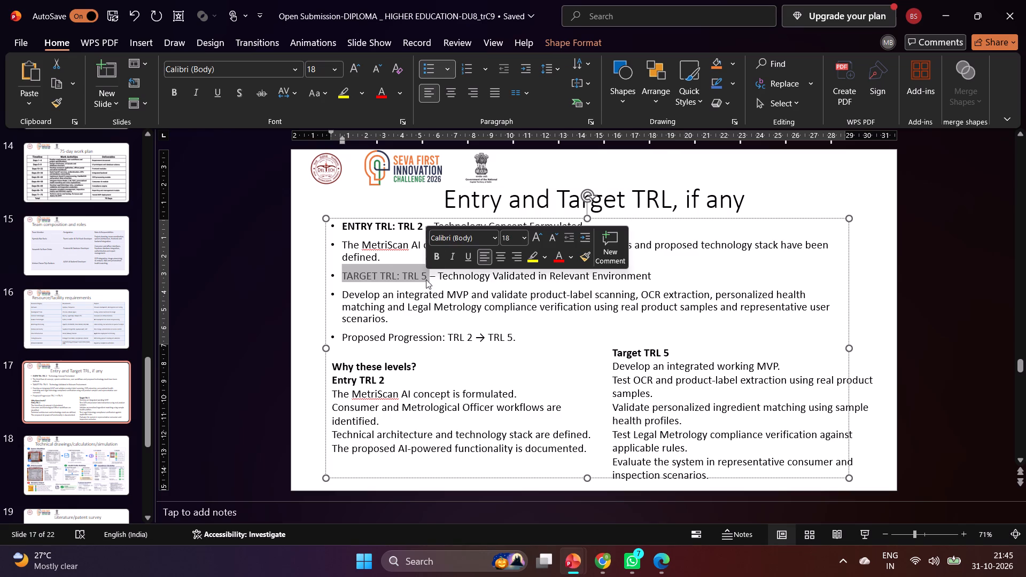
left_click(438, 256)
left_click(251, 325)
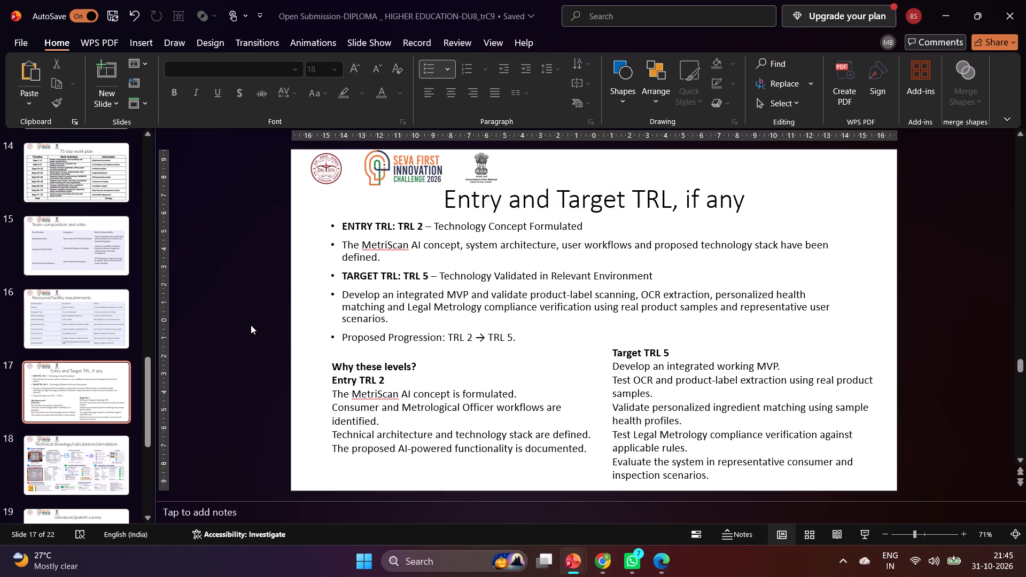
Look through the slides from "Technical drawings/calculations/simulation" to "Novelty and IPR potential" to check their layout and formatting.
scroll(79, 443, "down", 1)
left_click(71, 414)
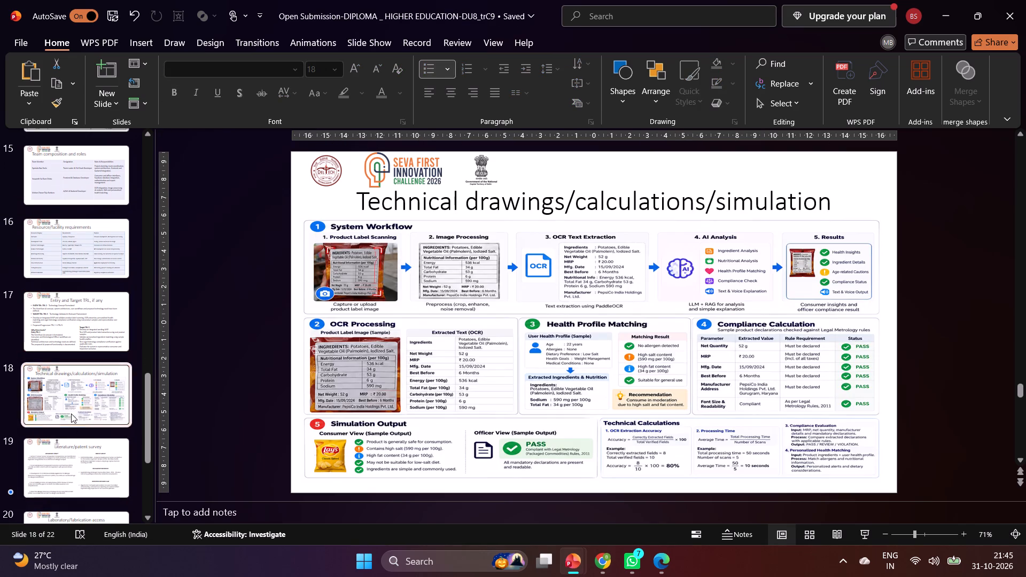
left_click(60, 476)
scroll(60, 476, "down", 2)
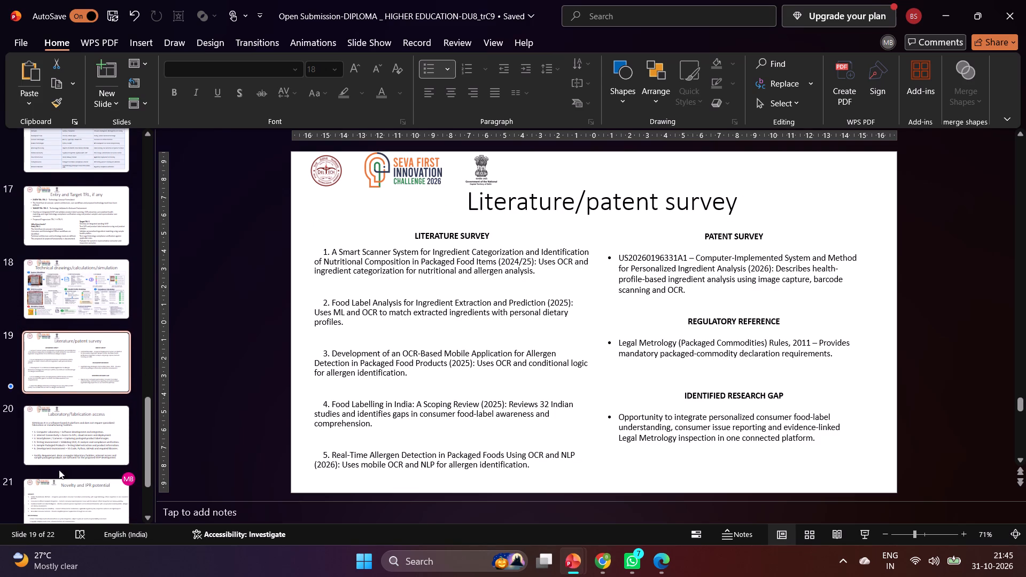
left_click(60, 442)
scroll(60, 442, "down", 1)
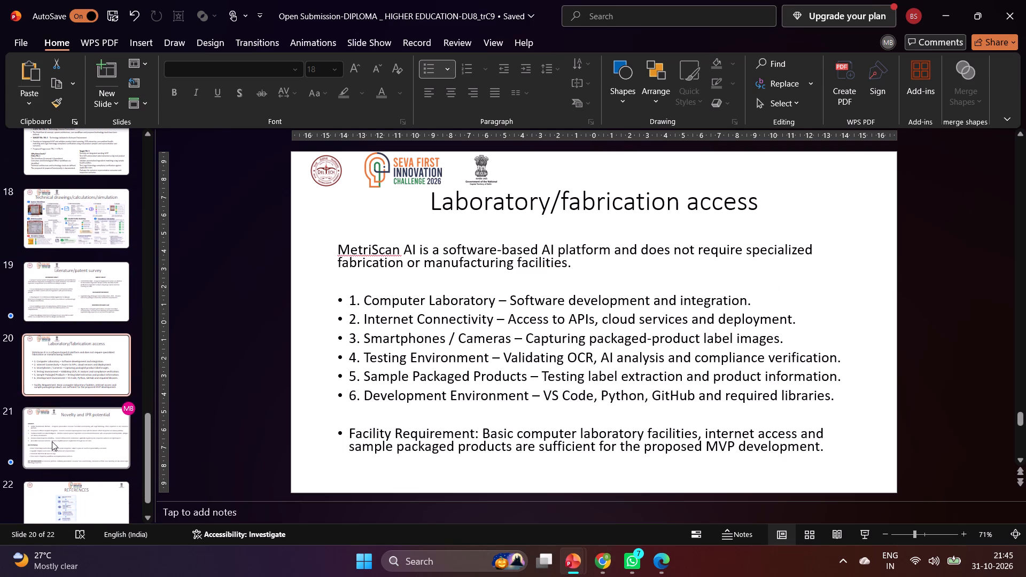
left_click(52, 441)
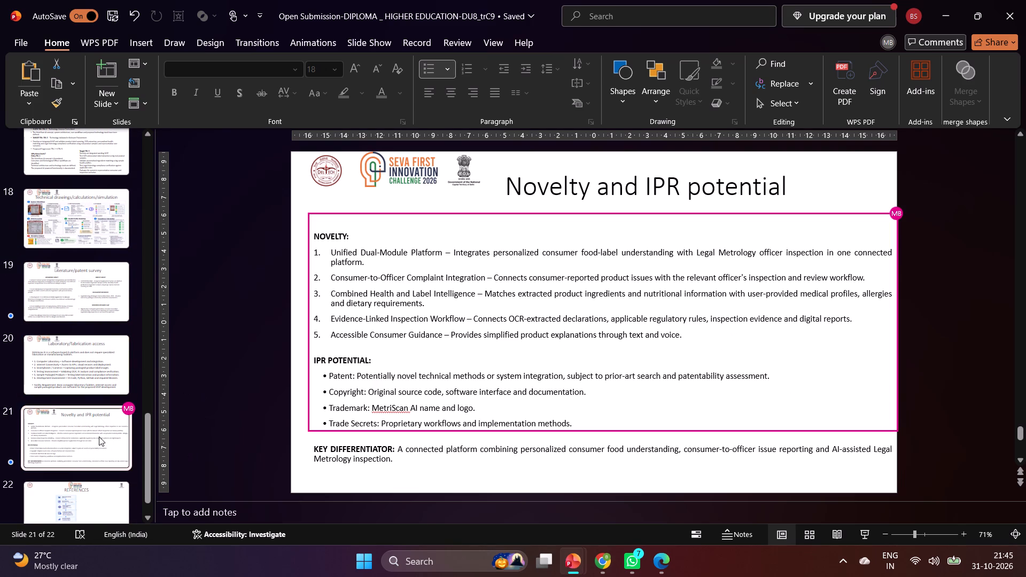
scroll(99, 436, "down", 1)
Delete the list graphic from the content area of the "REFERENCES" slide.
left_click(68, 478)
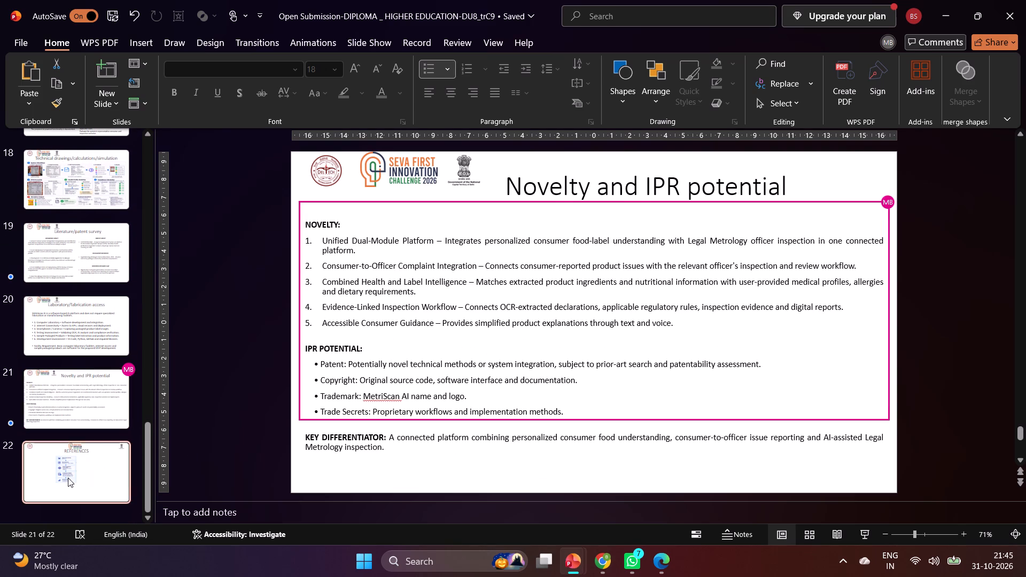
left_click(546, 350)
key("BackSpace")
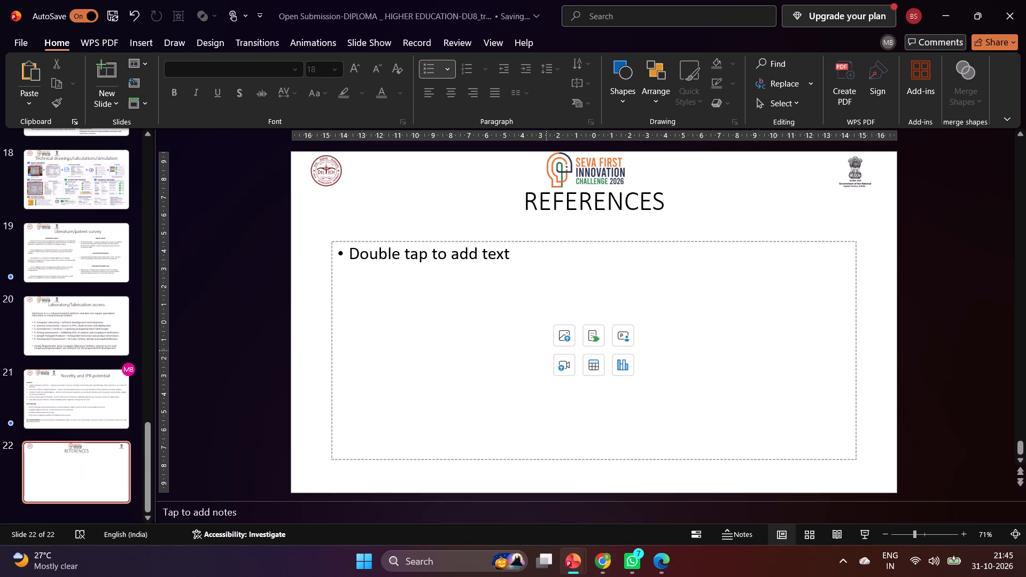
Go back through the earlier slides, including "Initial development plan" and "Preliminary calculations/simulation", to recheck their formatting.
scroll(42, 270, "up", 4)
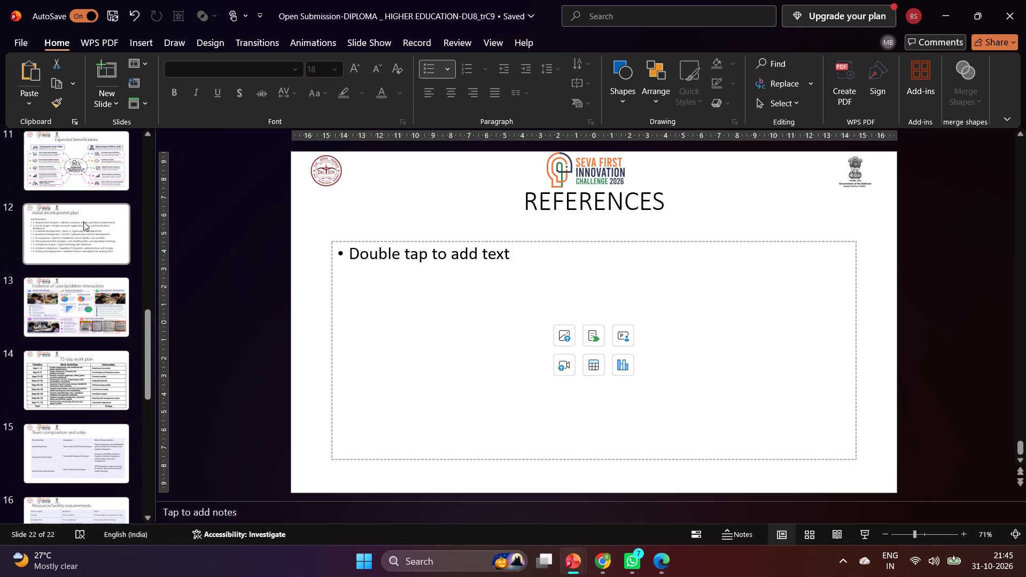
left_click(78, 228)
scroll(78, 228, "up", 1)
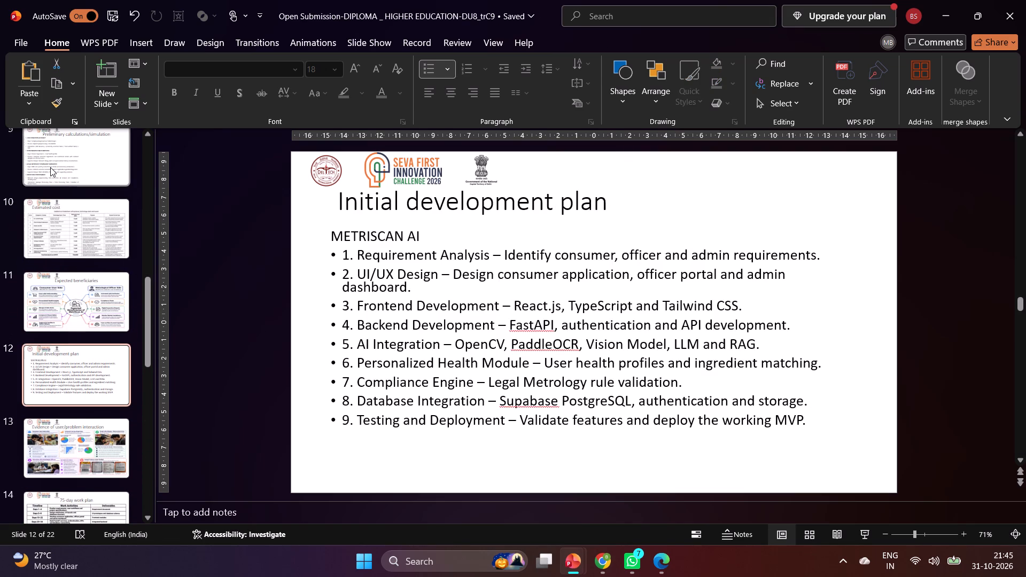
left_click(50, 167)
scroll(50, 167, "up", 1)
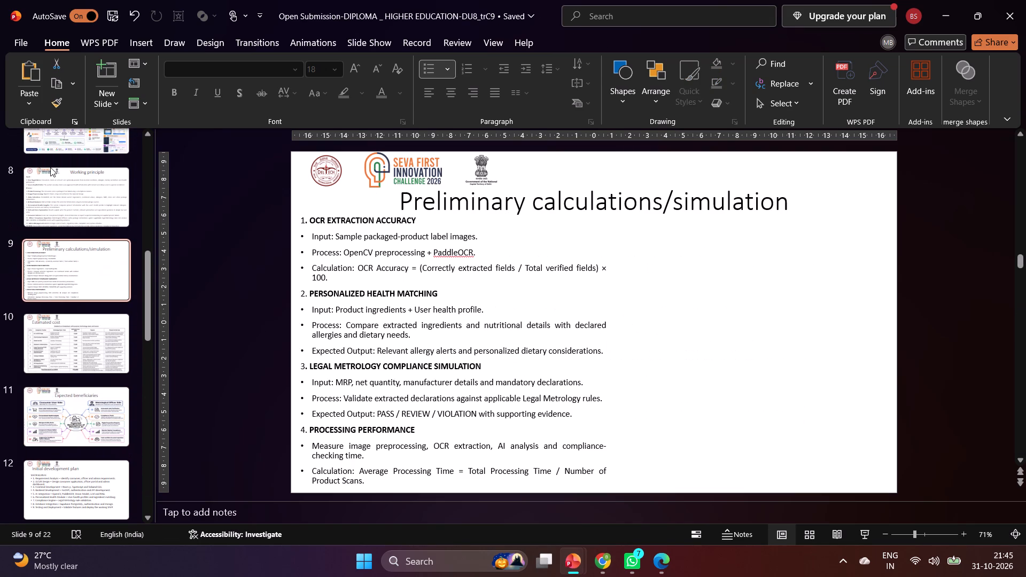